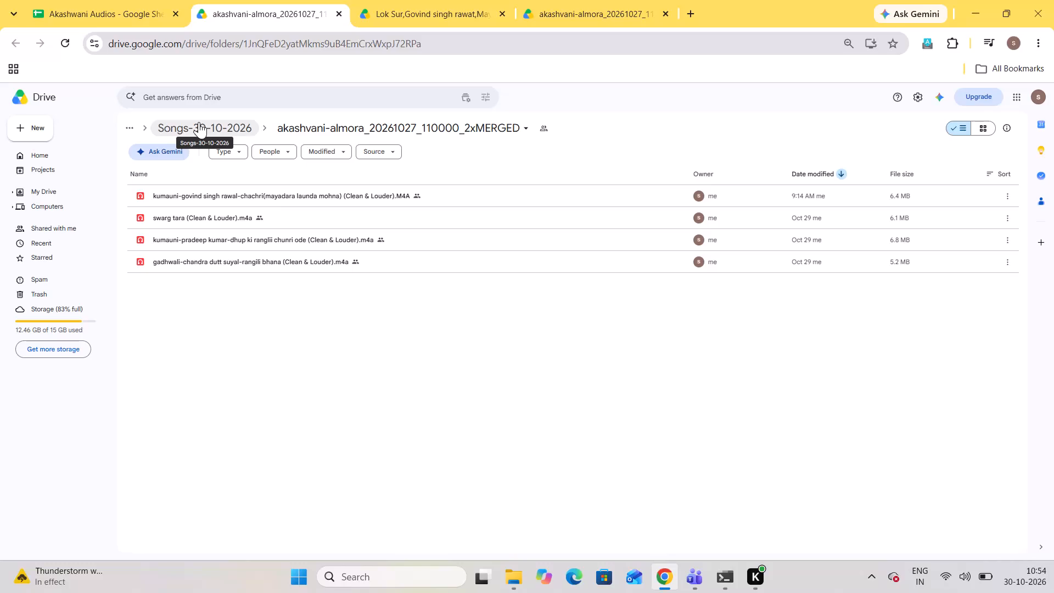
Open the parent Songs-30-10-2026 folder in Drive.
click(199, 122)
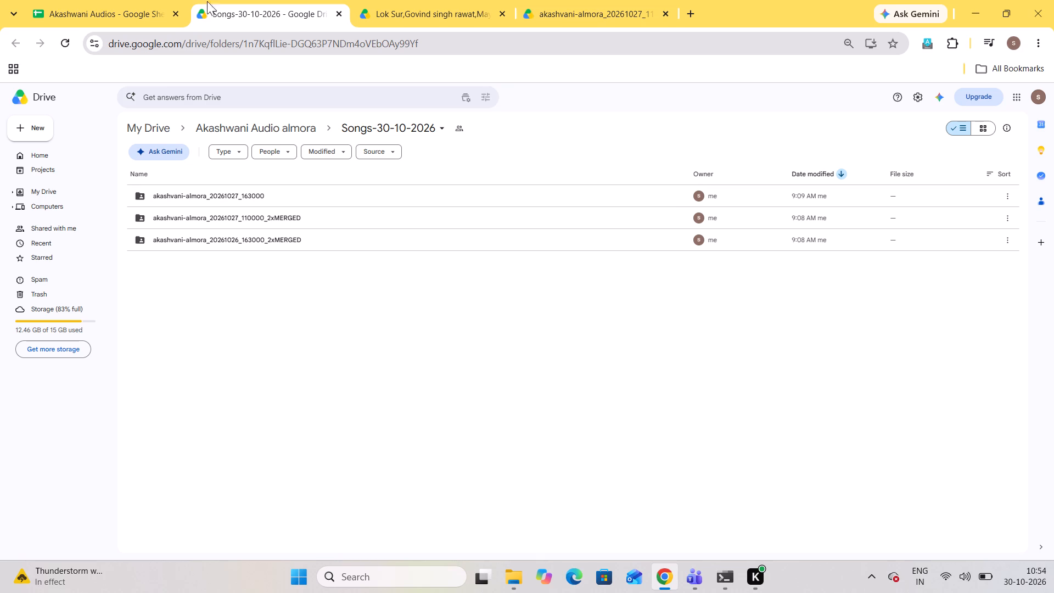
In the Akashwani Audios spreadsheet, search the Almora sheet for the row 956 song title "rangili bhana" and go through the matches.
click(137, 10)
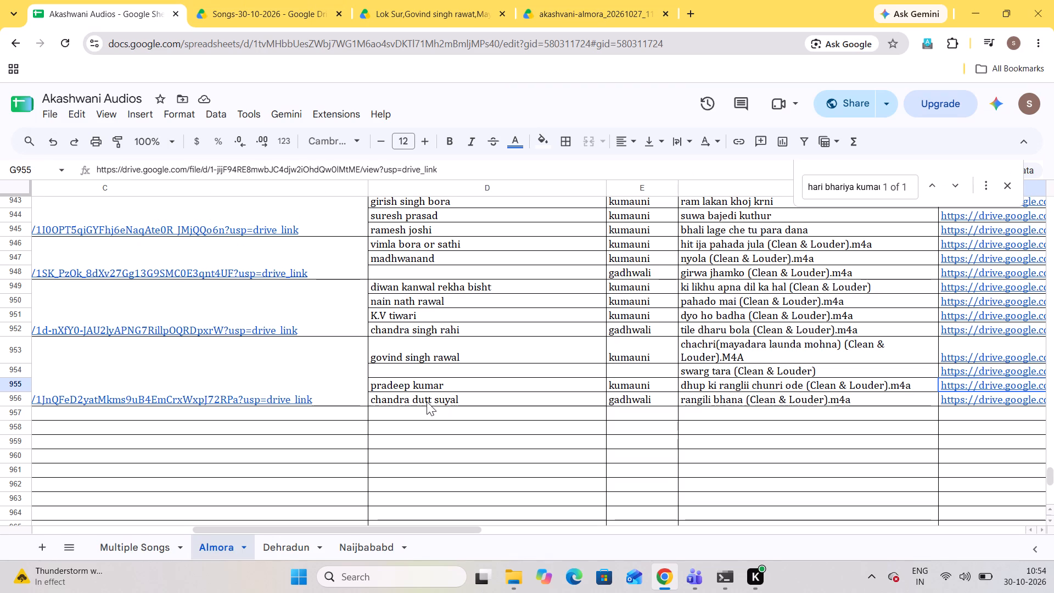
double_click(731, 400)
drag(742, 398, 720, 396)
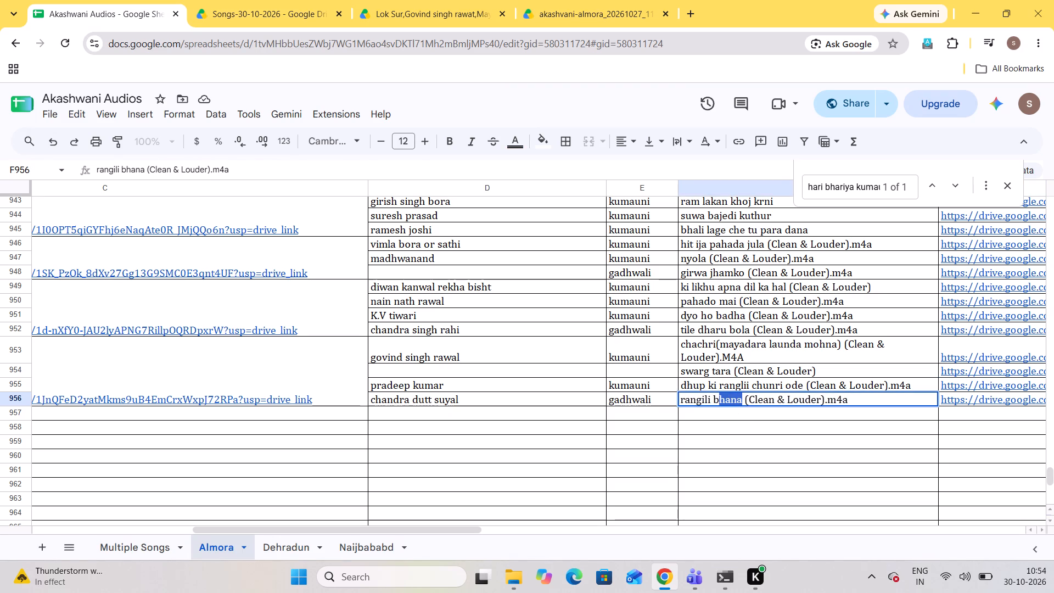
drag(720, 396, 675, 390)
key(ctrl+c)
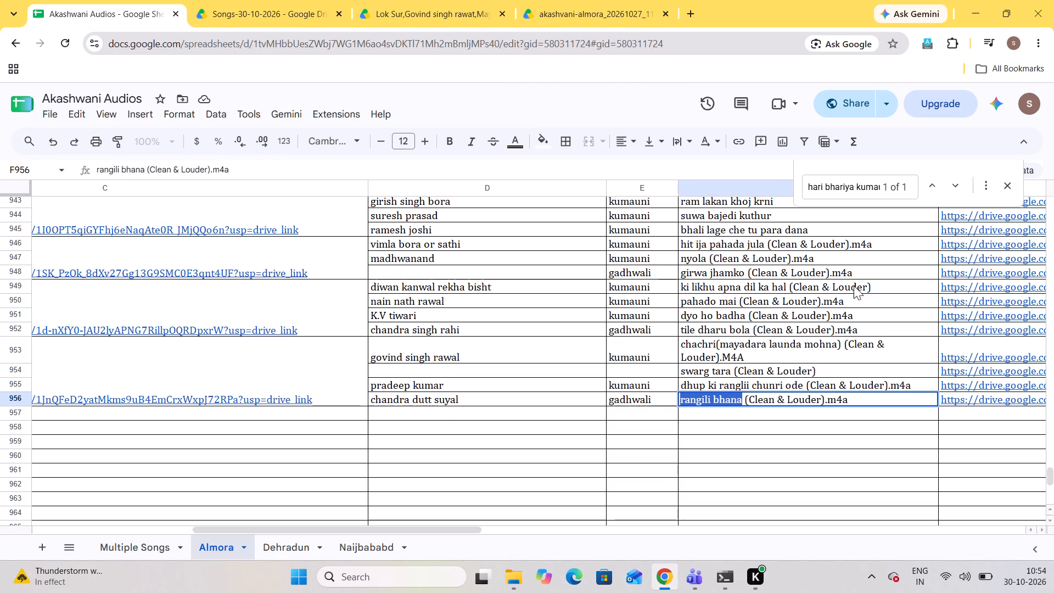
triple_click(867, 183)
click(867, 183)
key(ctrl+v)
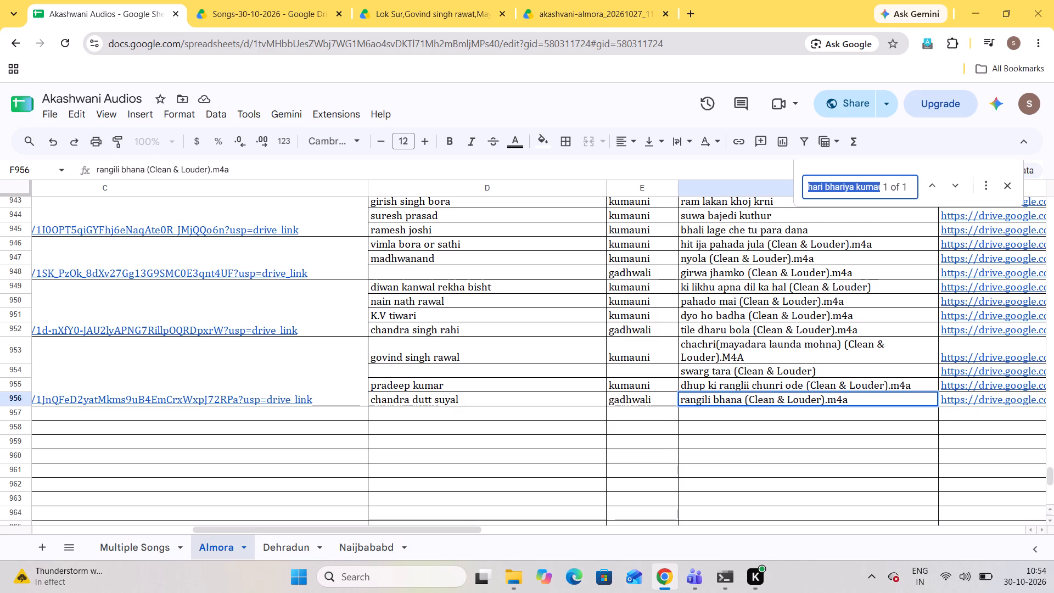
key(Return)
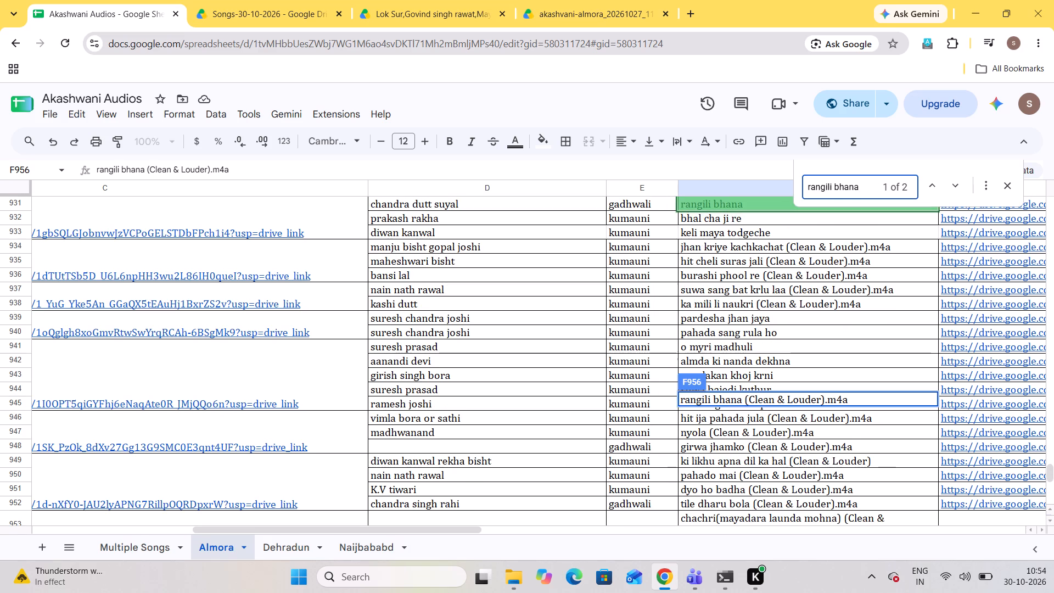
key(Return)
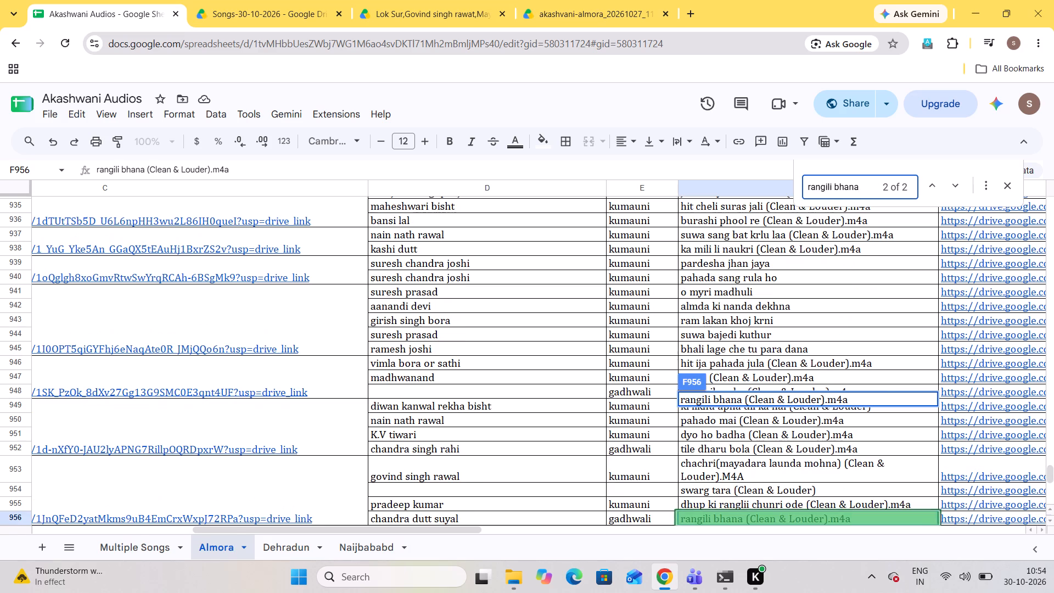
Clear the artist, language, song title and link of the rangili bhana entry in row 956, and delete that row.
scroll(568, 486, down, 1)
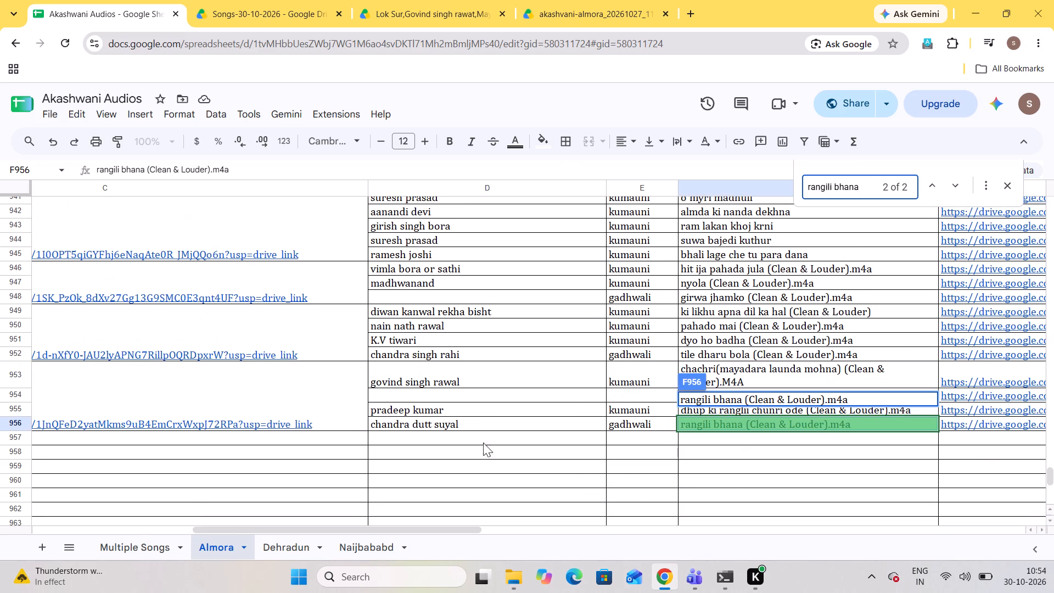
triple_click(450, 428)
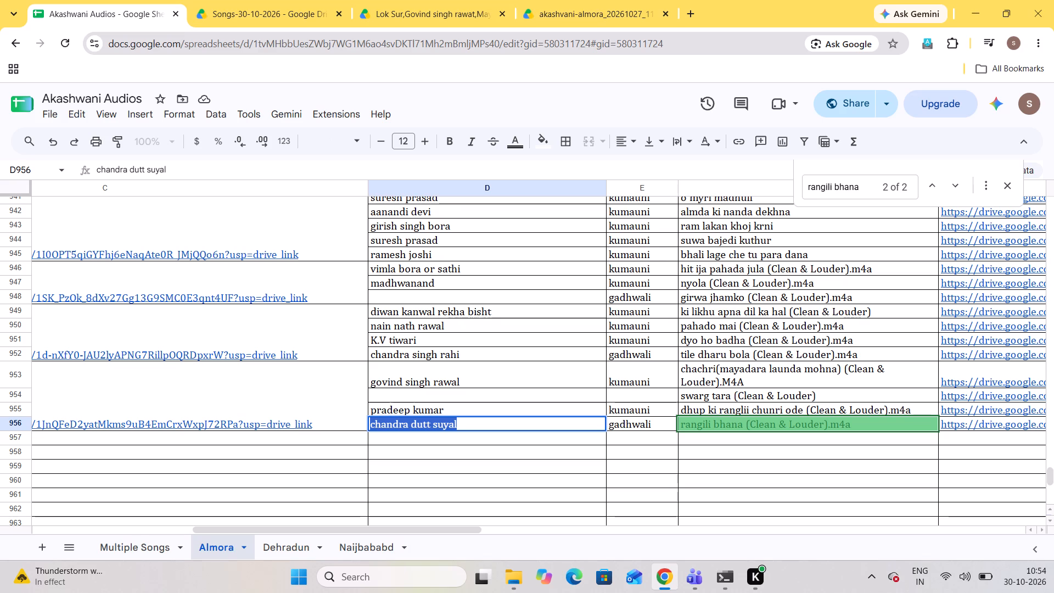
key(Delete)
double_click(661, 418)
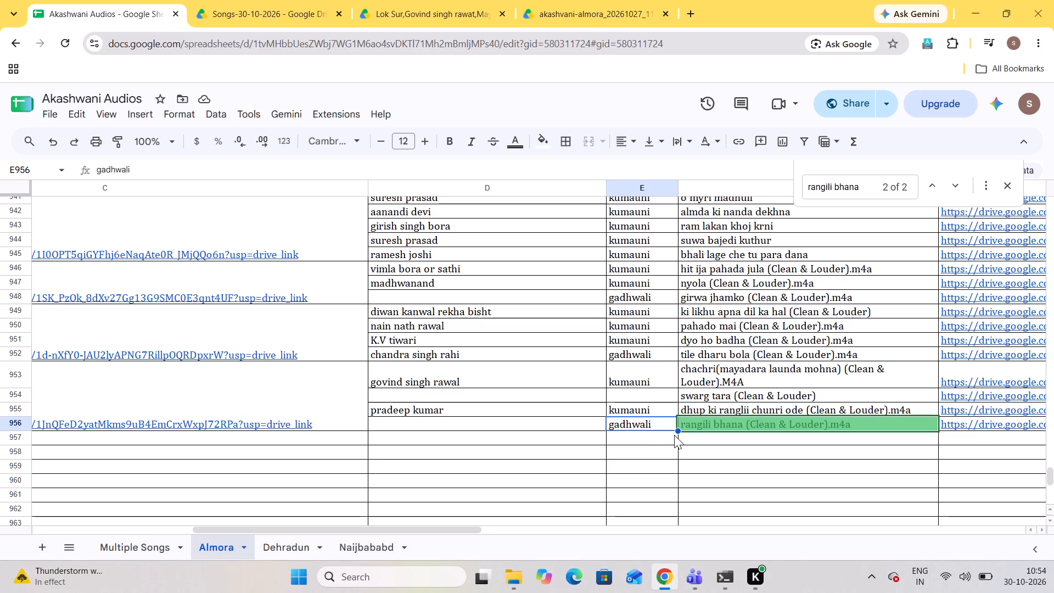
triple_click(665, 426)
click(665, 426)
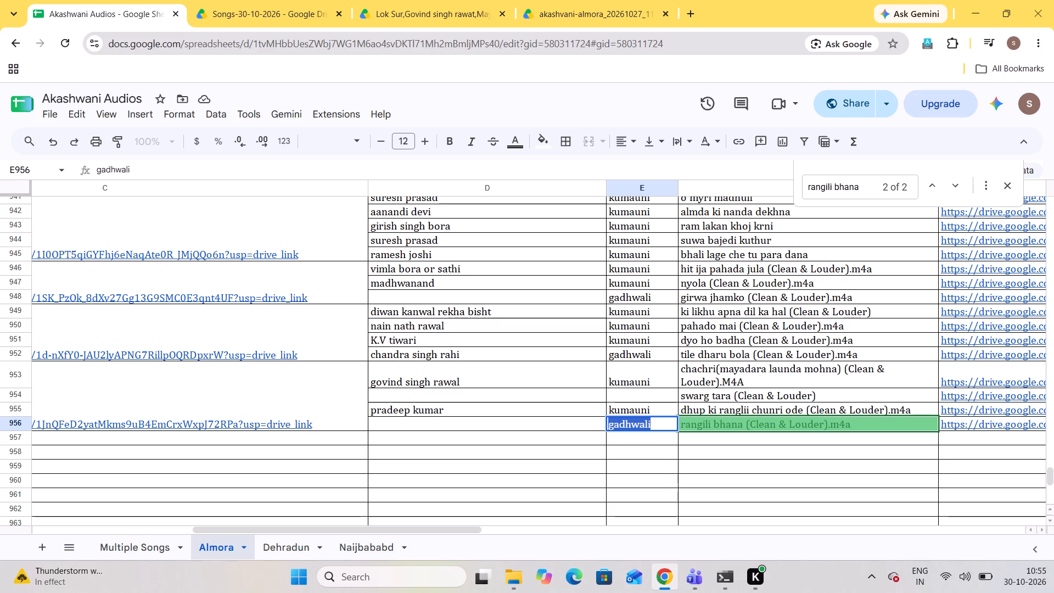
key(BackSpace)
triple_click(700, 428)
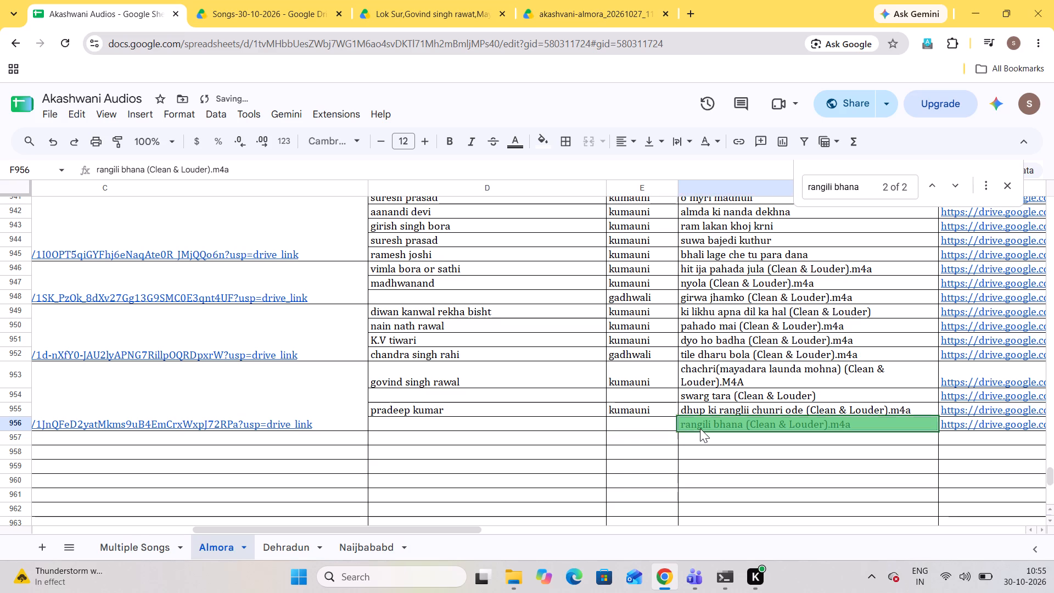
key(BackSpace)
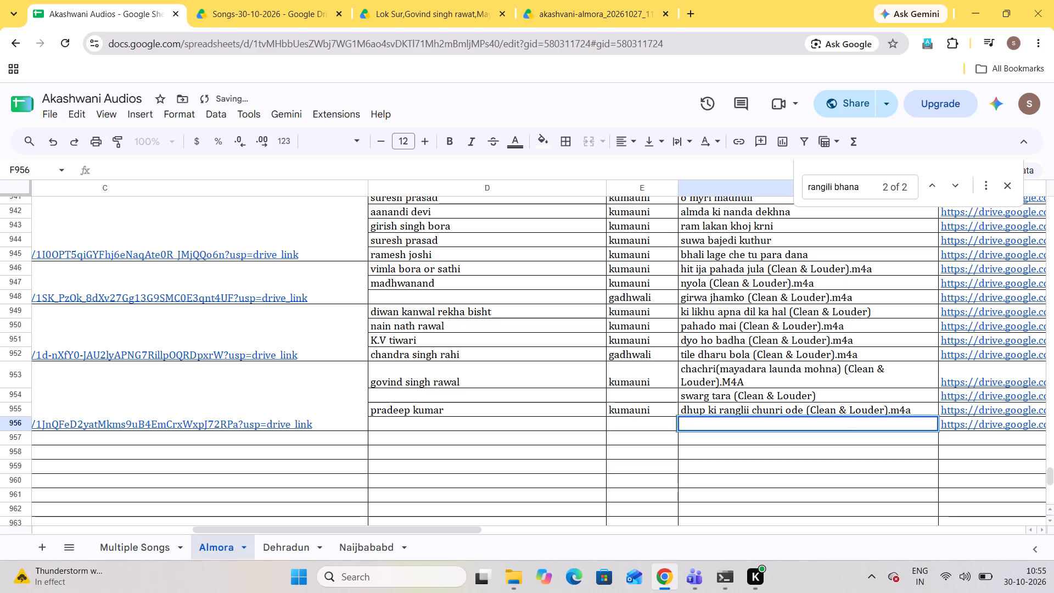
click(952, 423)
key(BackSpace)
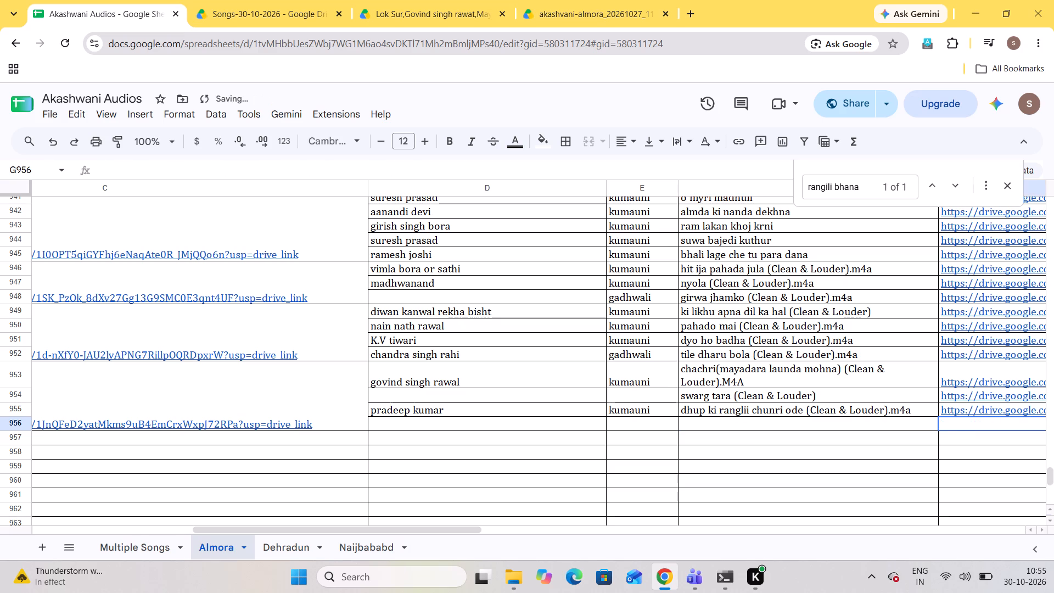
click(524, 422)
right_click(524, 422)
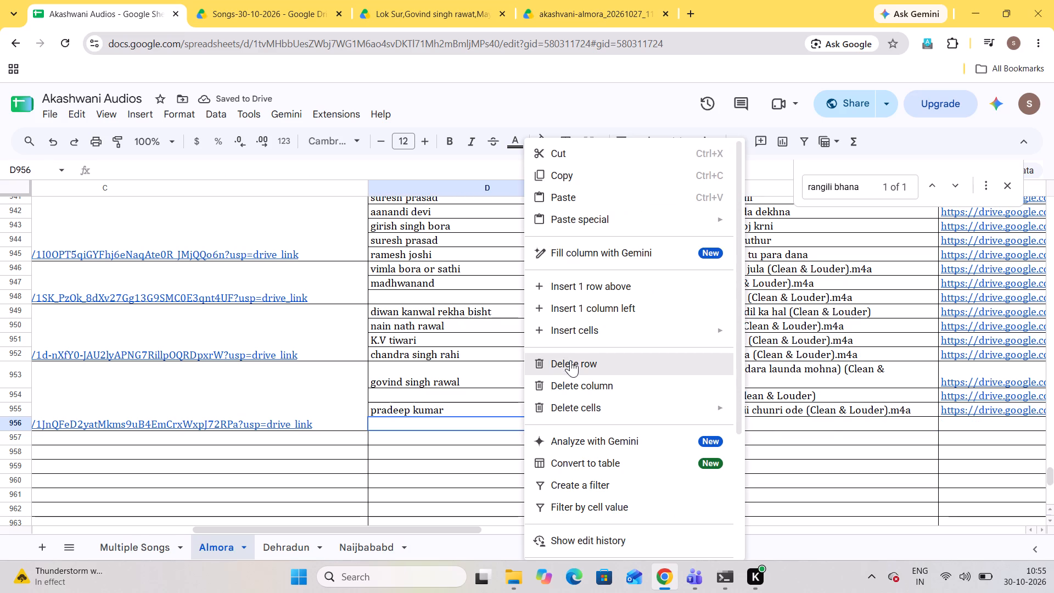
click(570, 360)
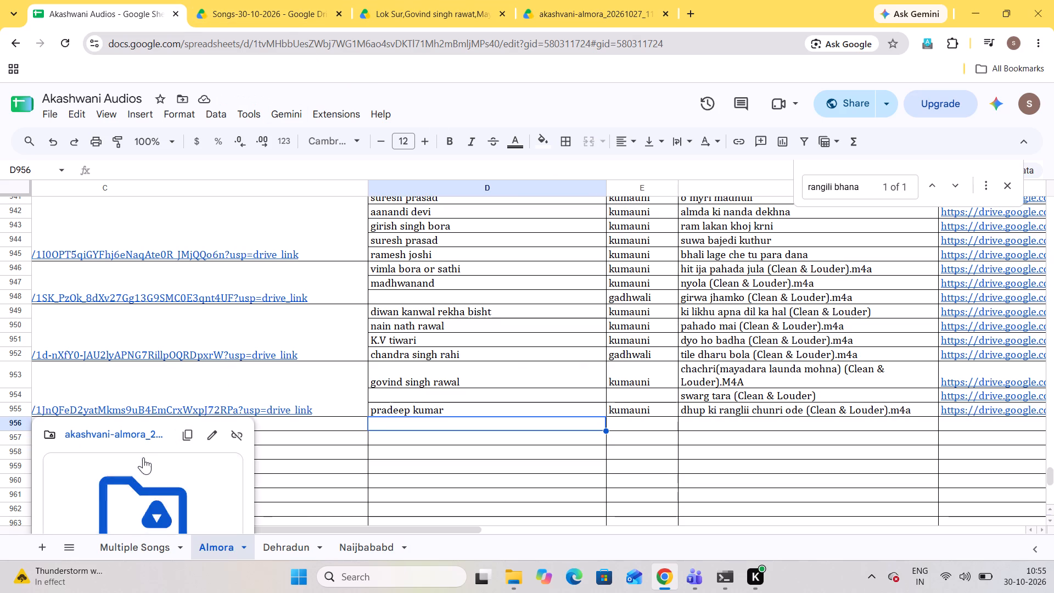
Open the linked akashvani-almora_20261027_110000_2xMERGED folder in Drive and move the gadhwali rangili bhana audio file to the trash.
click(142, 460)
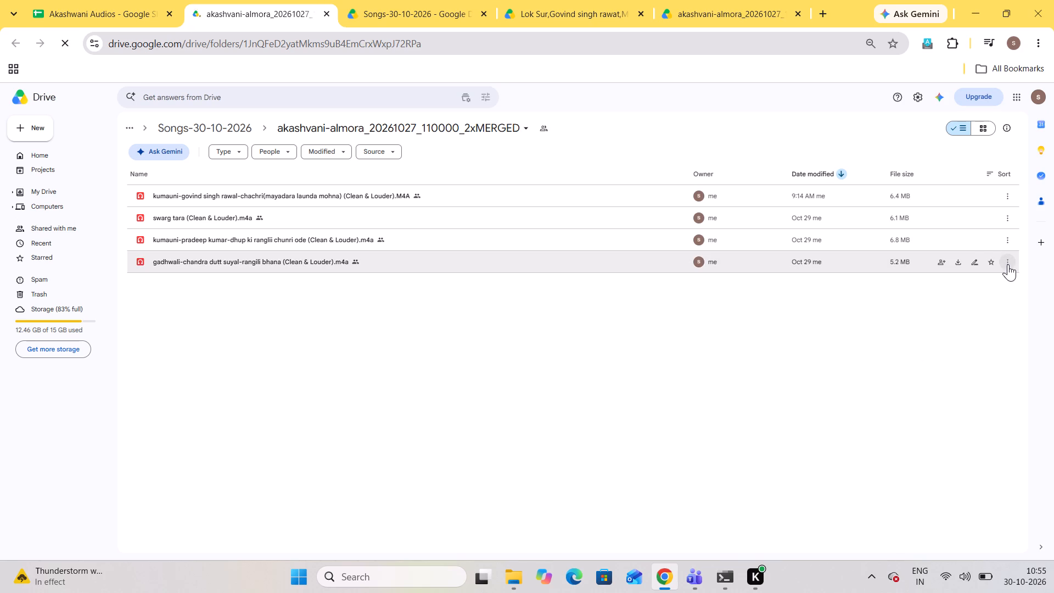
click(1008, 264)
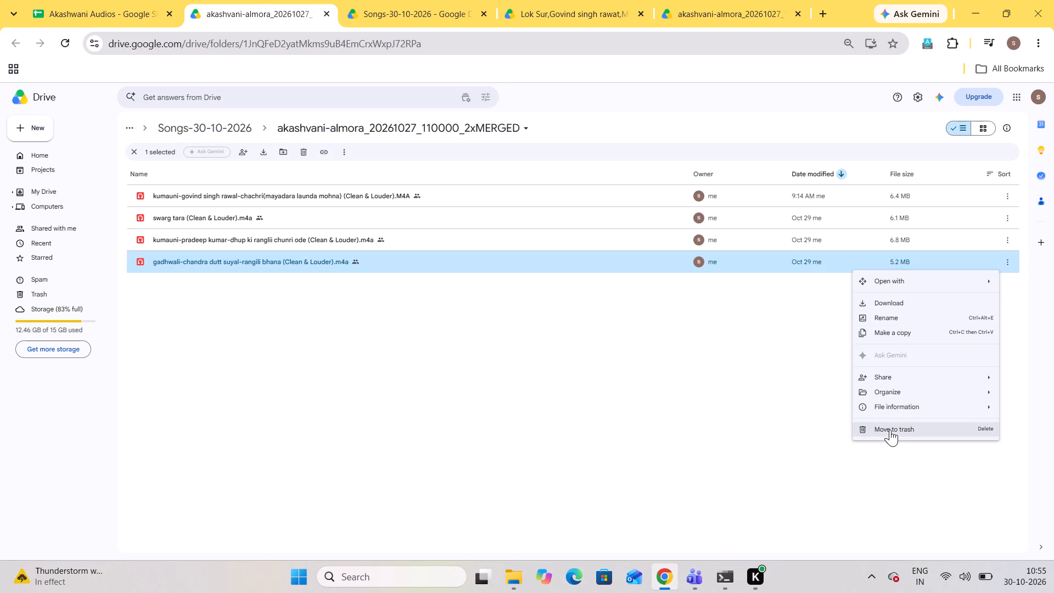
click(890, 429)
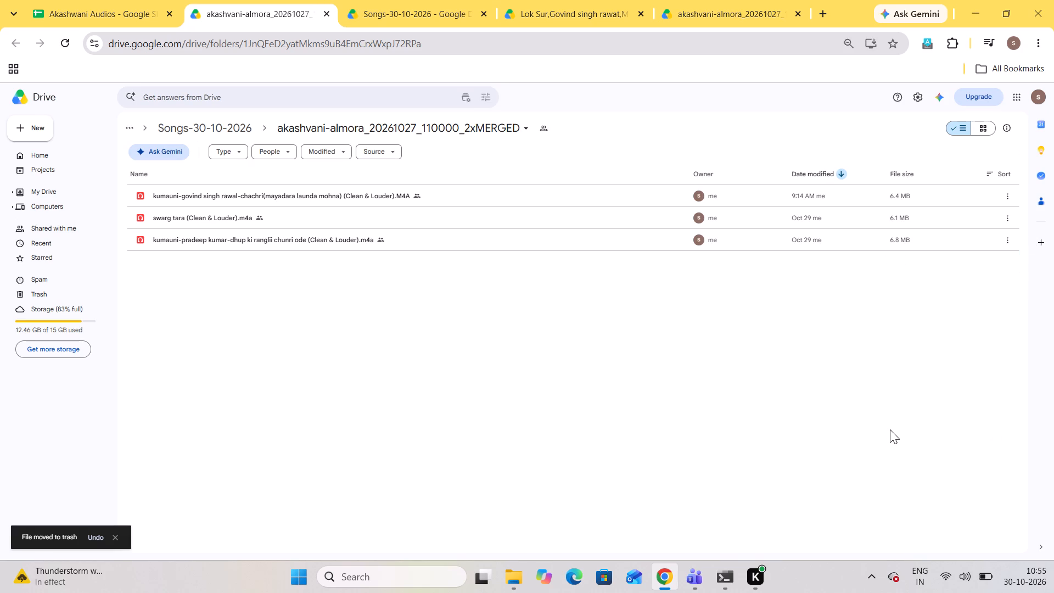
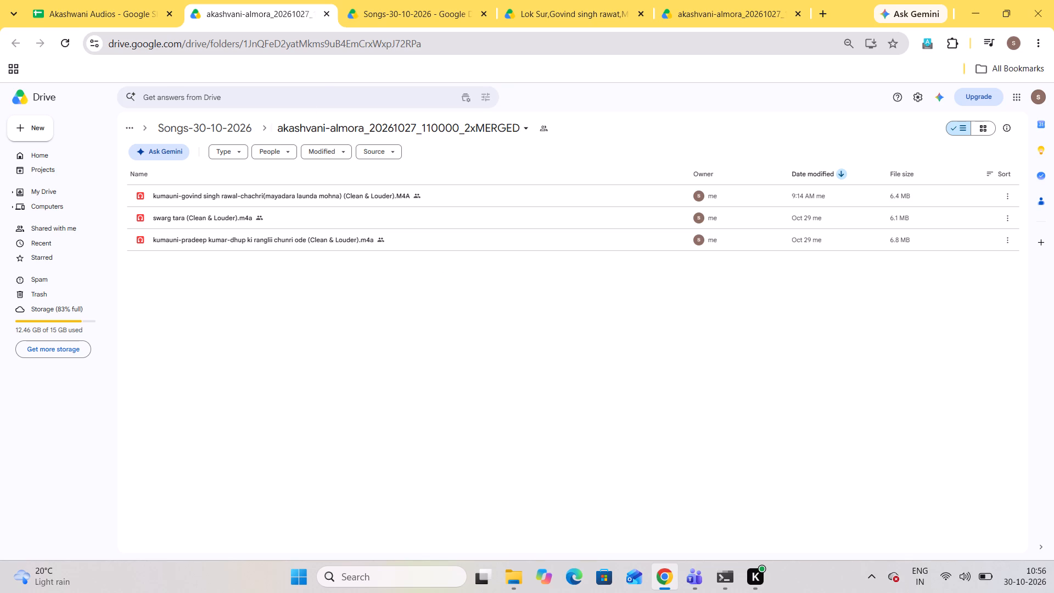
In the Akashwani Audios spreadsheet, search the Almora sheet for the row 955 song title text "dhup ki ranglii chunr", then close the search.
click(131, 18)
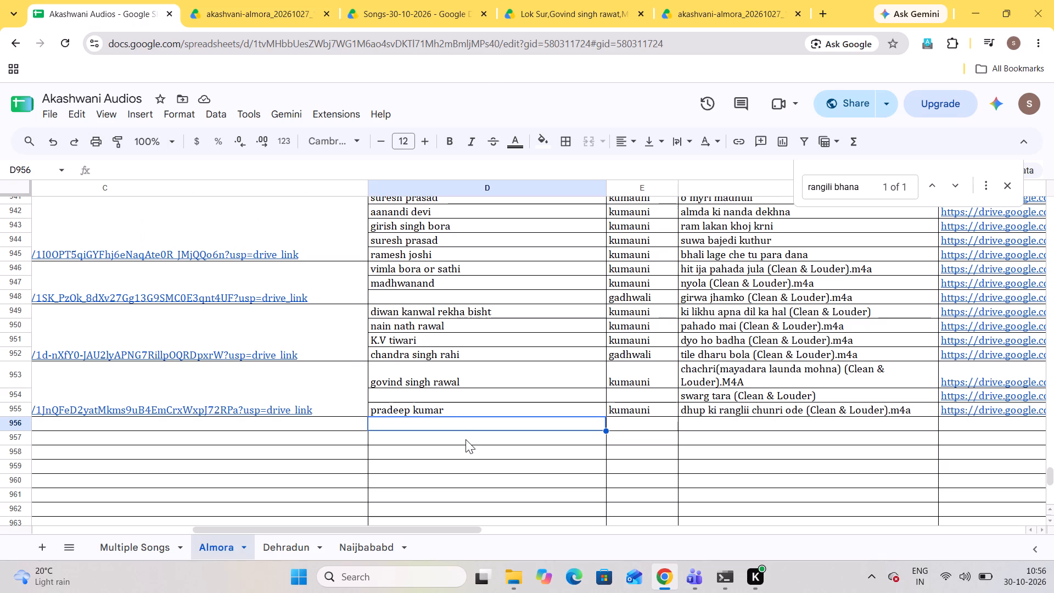
double_click(782, 415)
click(803, 407)
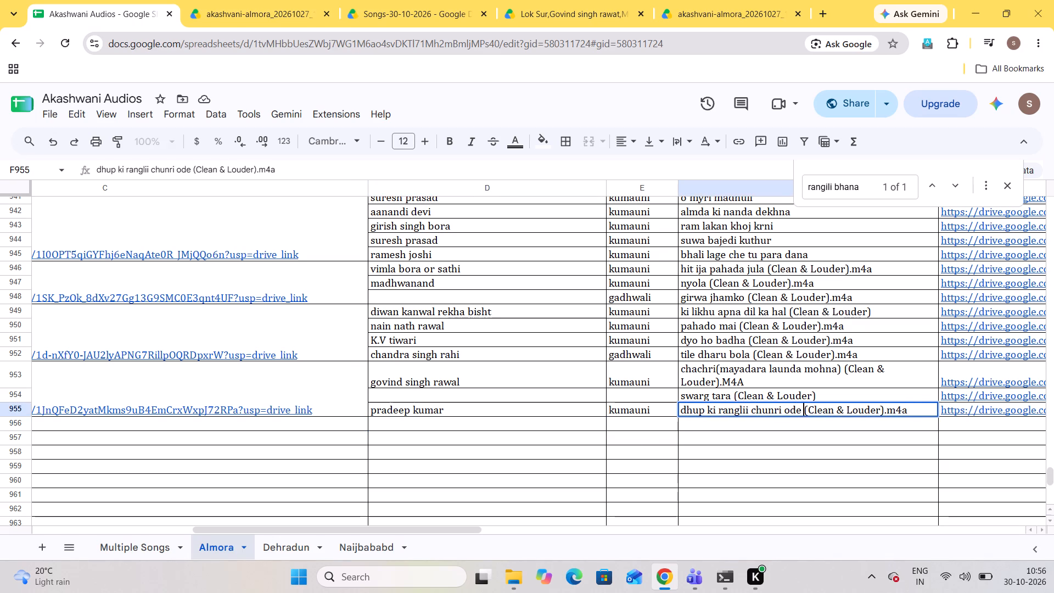
double_click(803, 407)
click(785, 406)
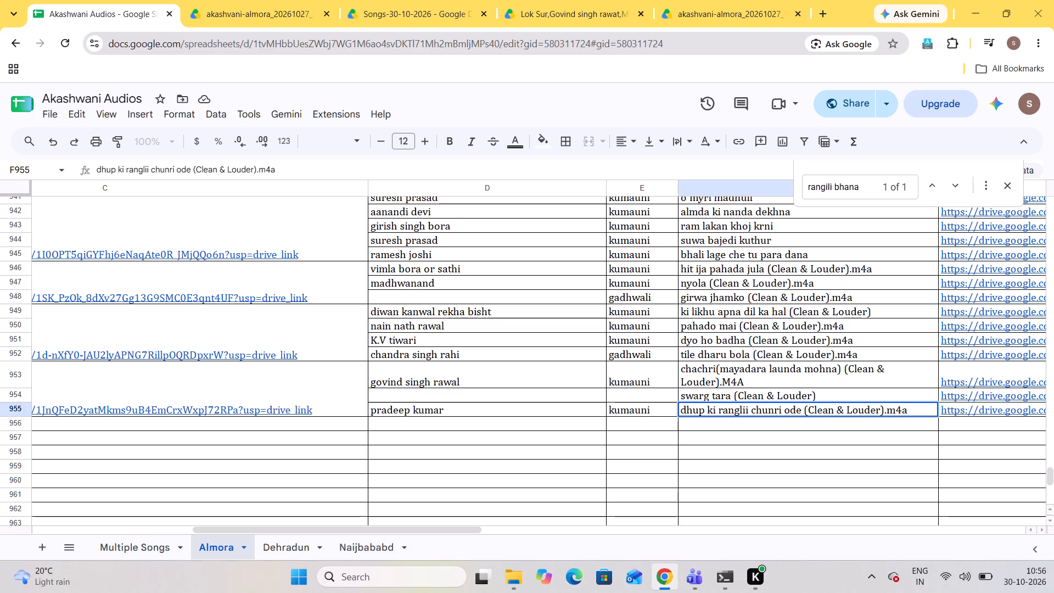
drag(780, 409, 767, 407)
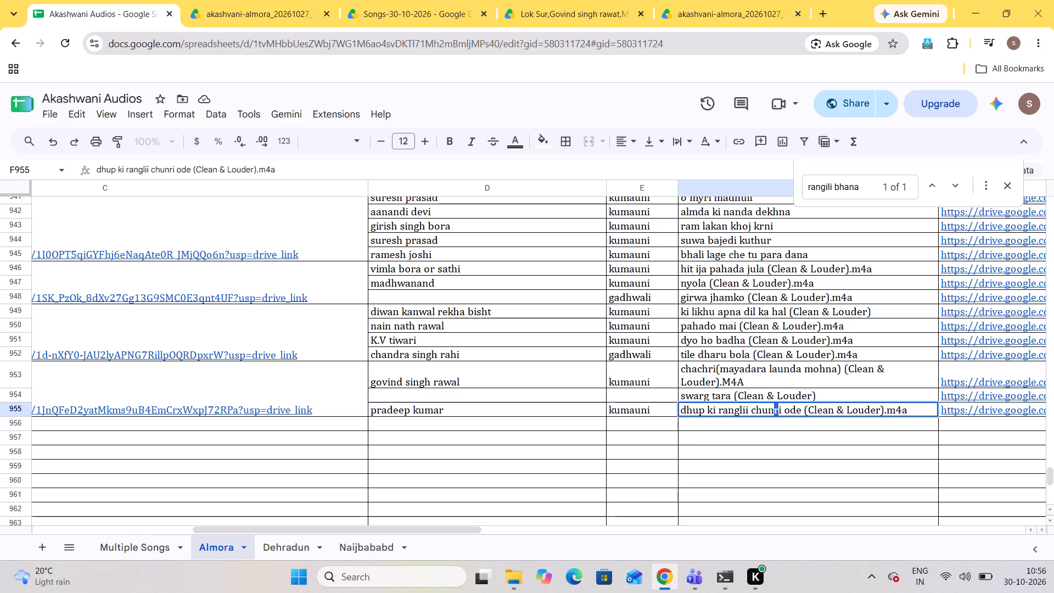
drag(767, 407, 654, 398)
key(ctrl+c)
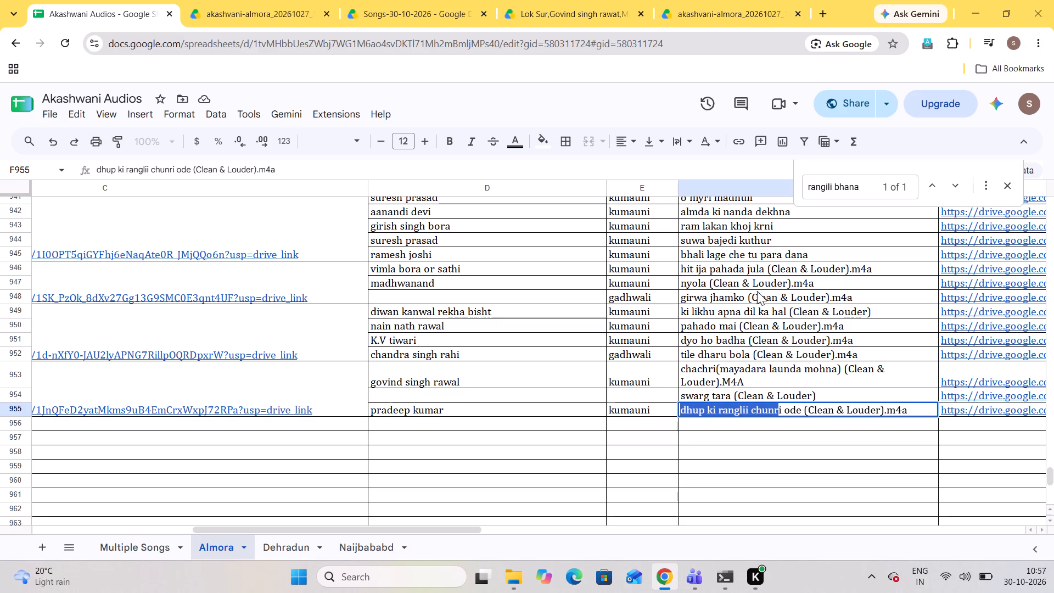
triple_click(843, 193)
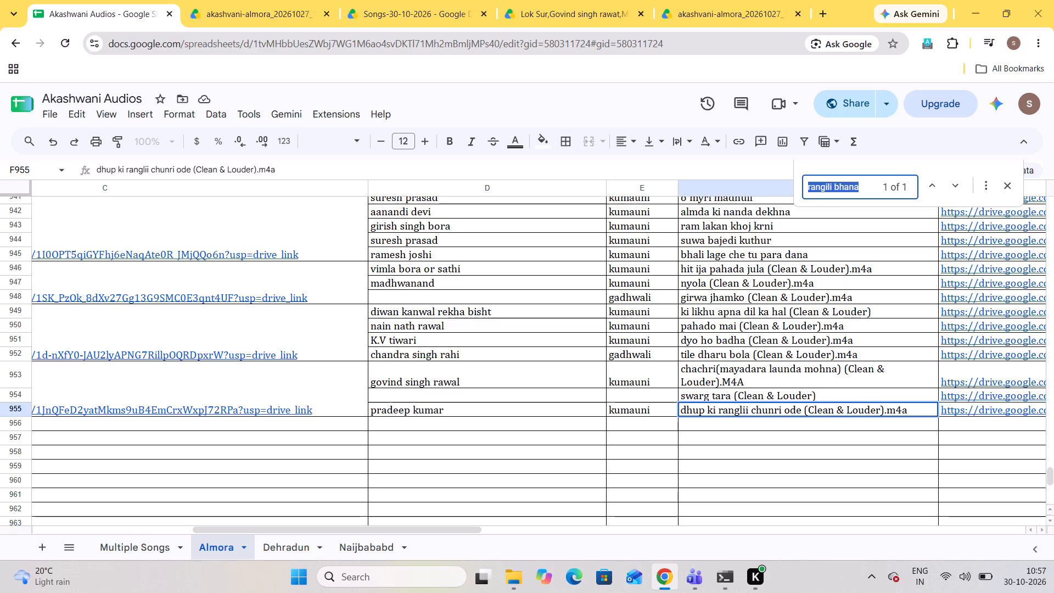
key(ctrl+v)
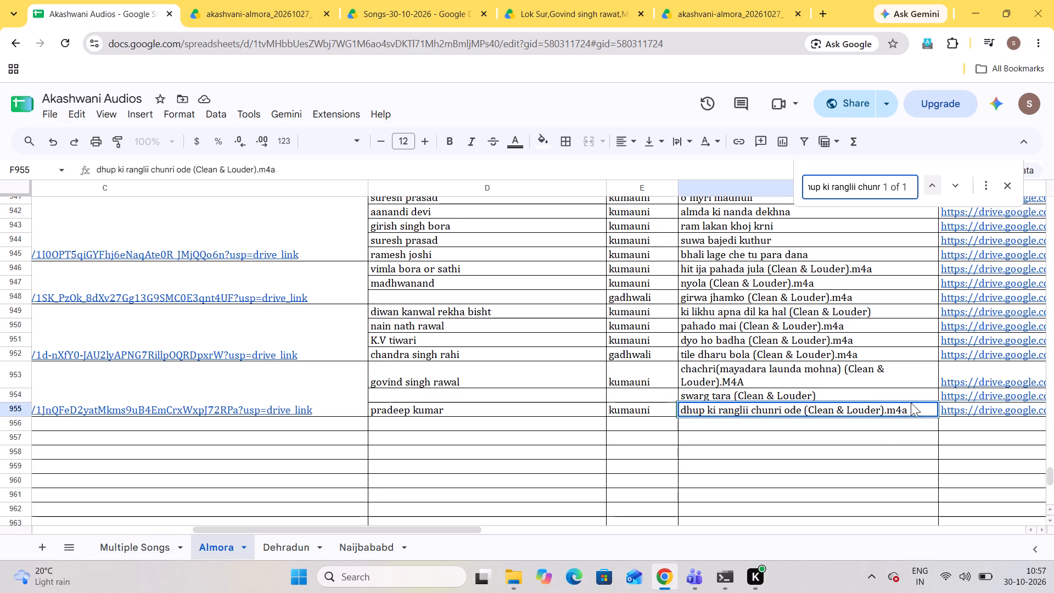
click(873, 440)
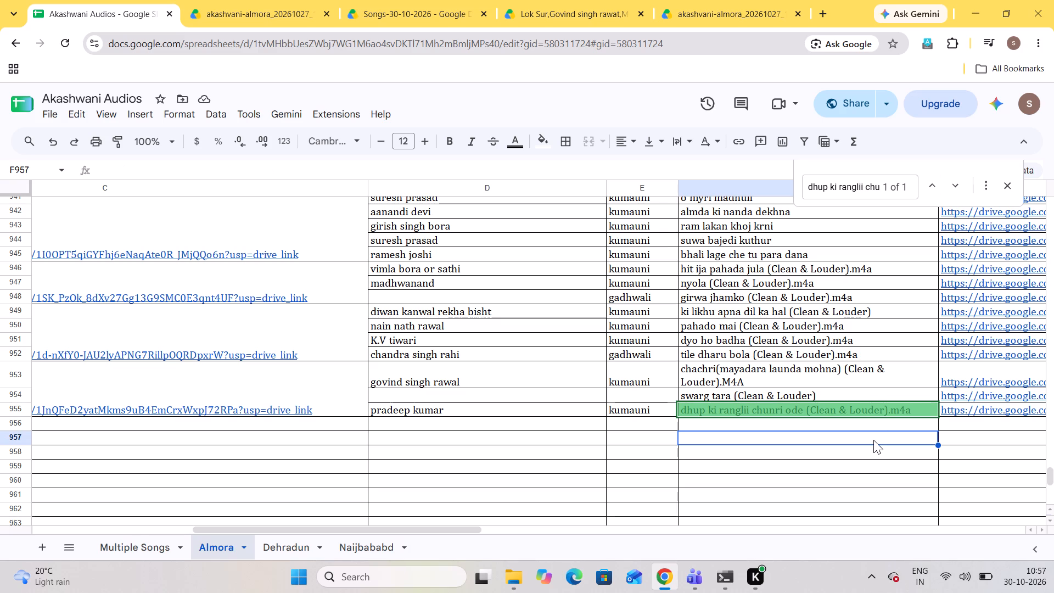
click(1008, 182)
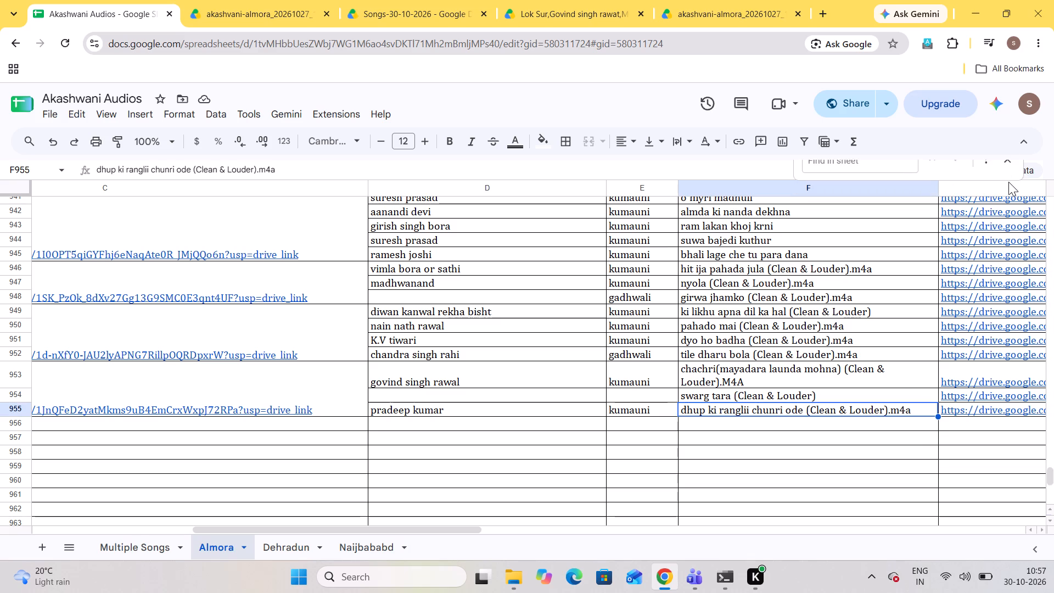
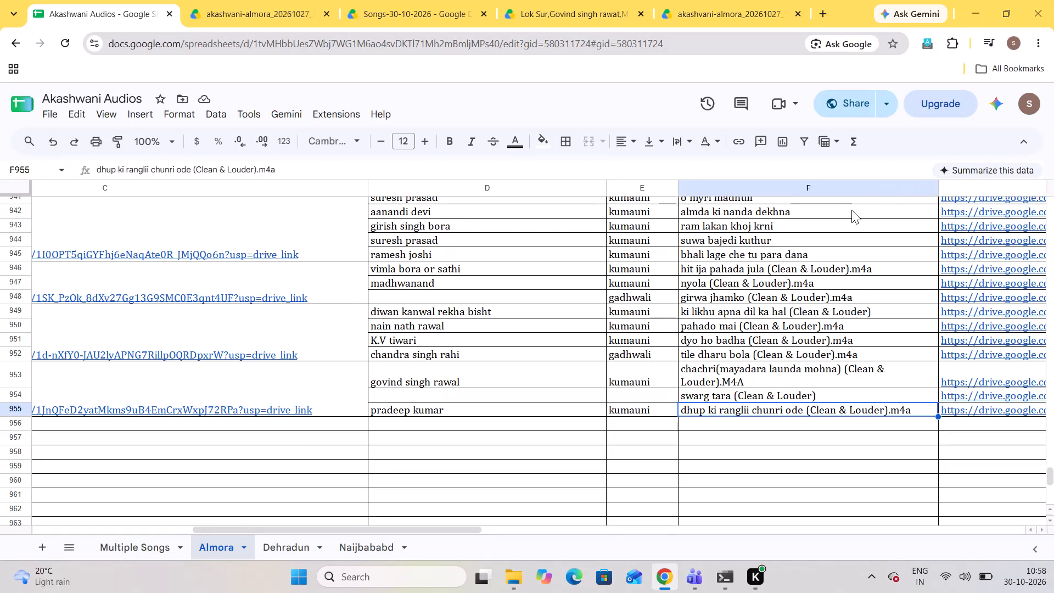
Enter serial number 316 in column A of row 956, the first empty row below entry 315 on the Almora sheet.
scroll(777, 261, right, 1)
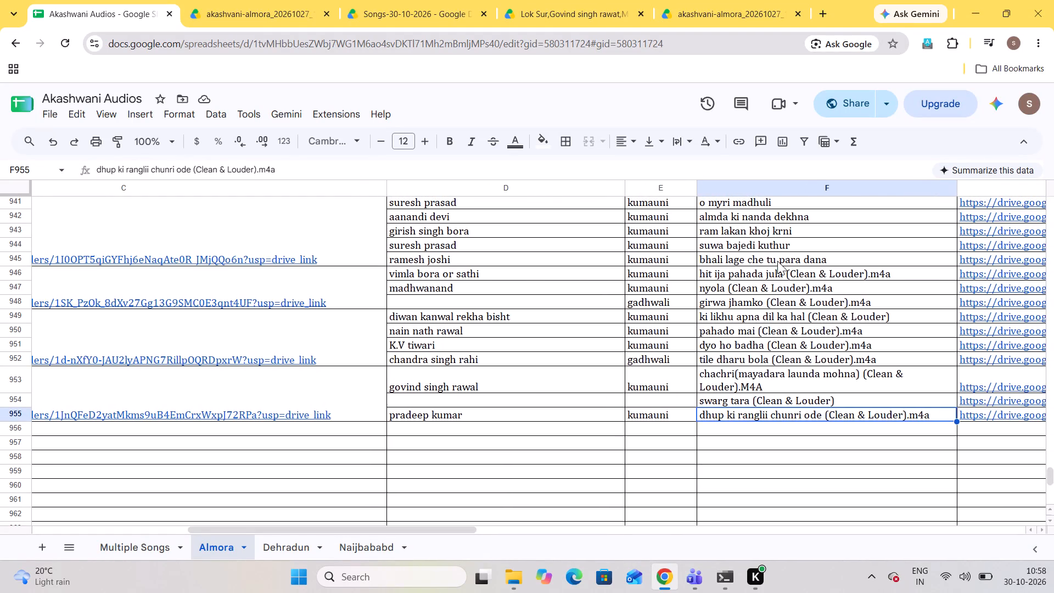
scroll(777, 261, right, 2)
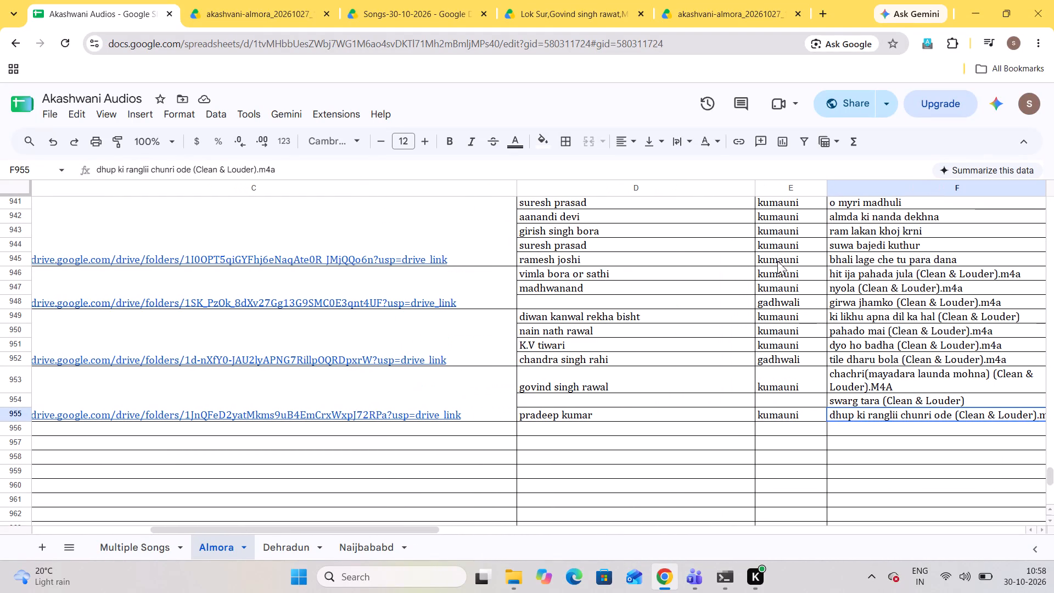
scroll(503, 398, right, 2)
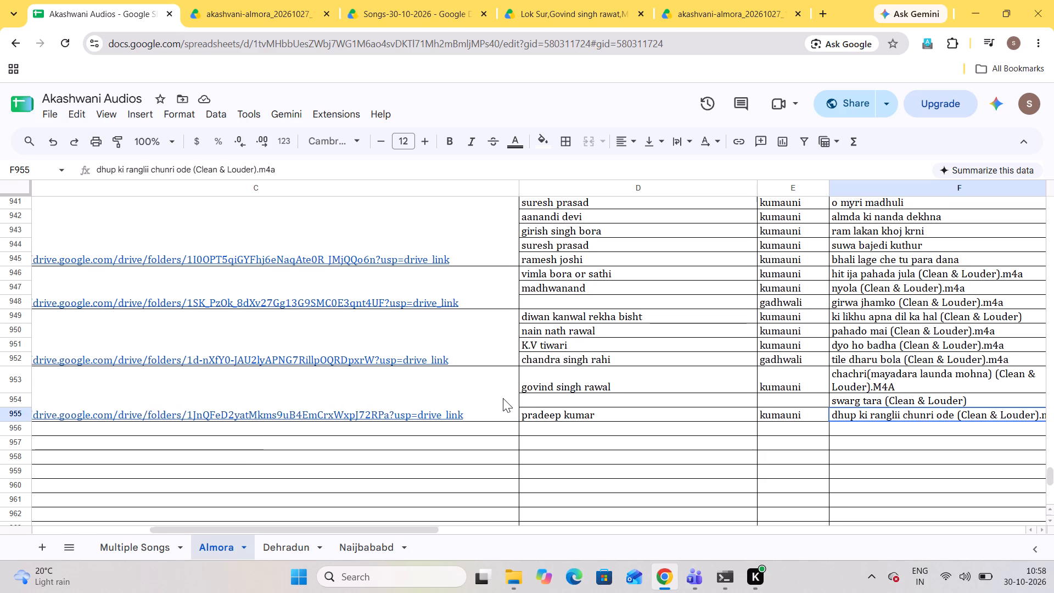
scroll(503, 398, right, 6)
scroll(503, 398, down, 1)
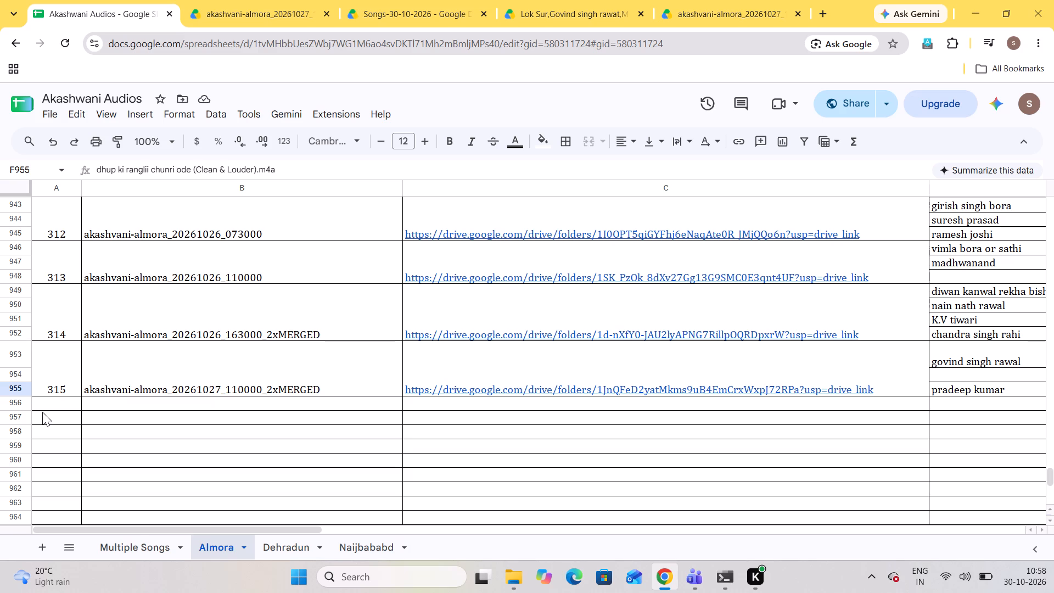
click(55, 406)
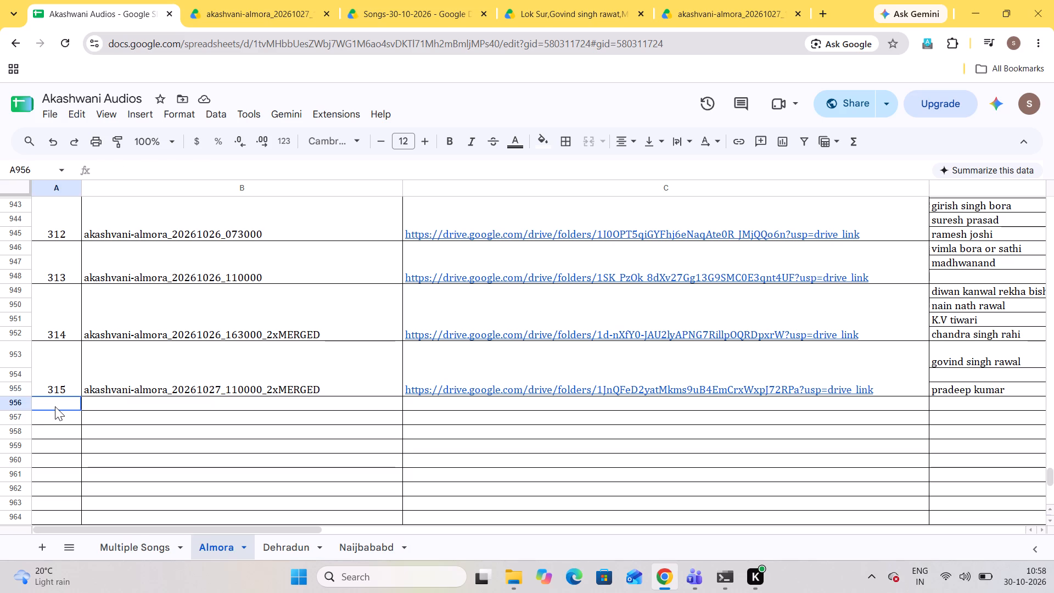
text(316)
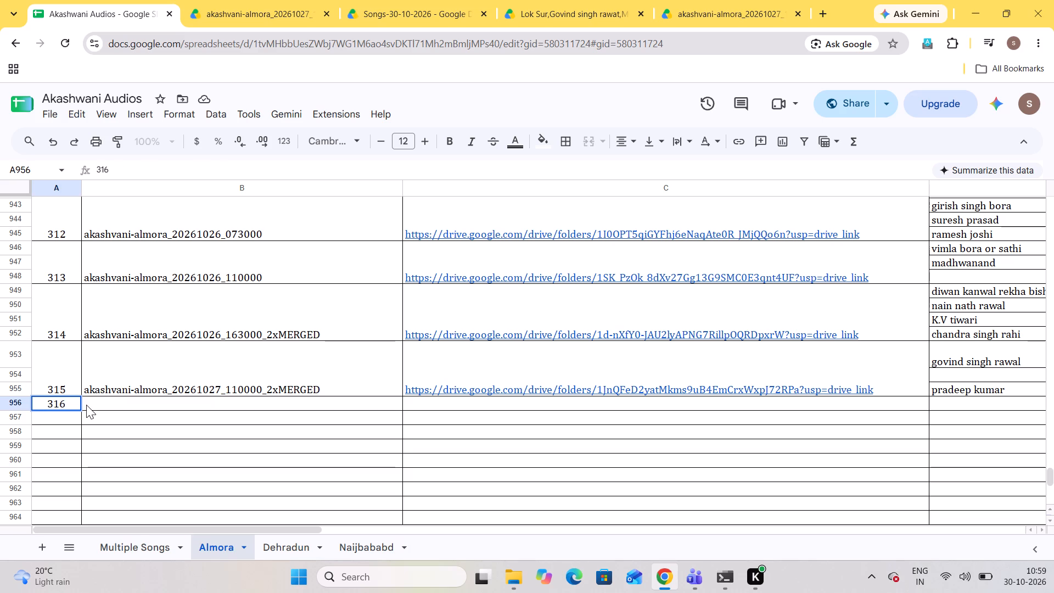
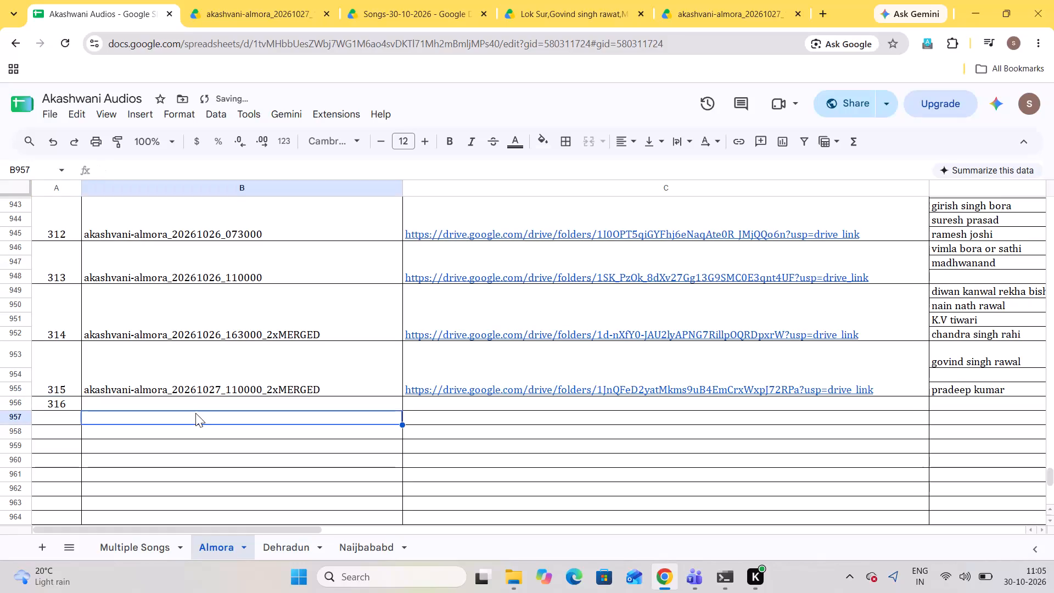
Copy the name of the Drive folder akashvani-almora_20261027_163000, inside Songs-30-10-2026, into cell B956 of the Almora sheet for entry 316.
click(197, 409)
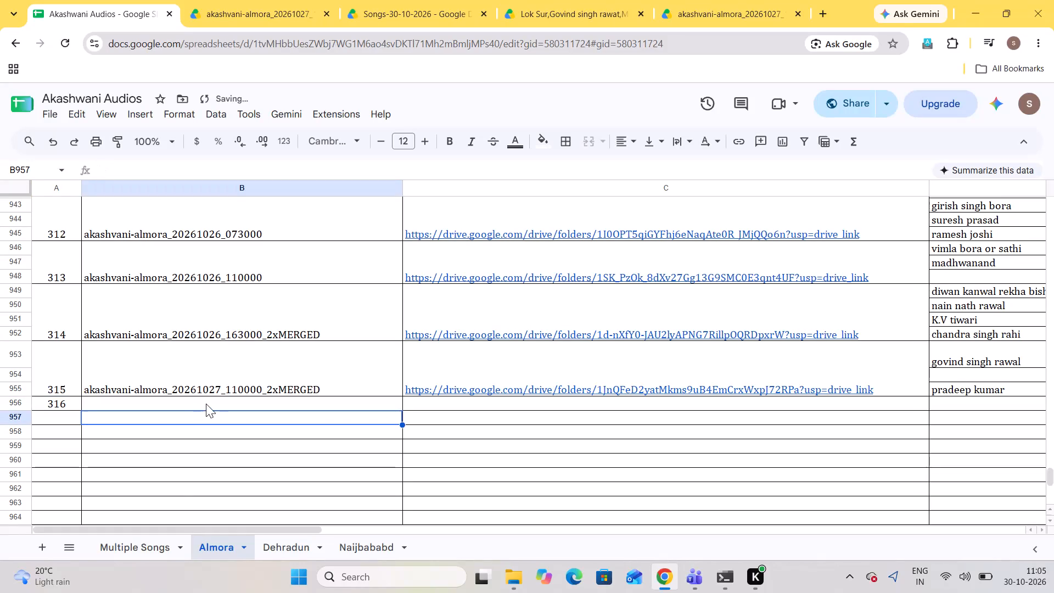
click(206, 404)
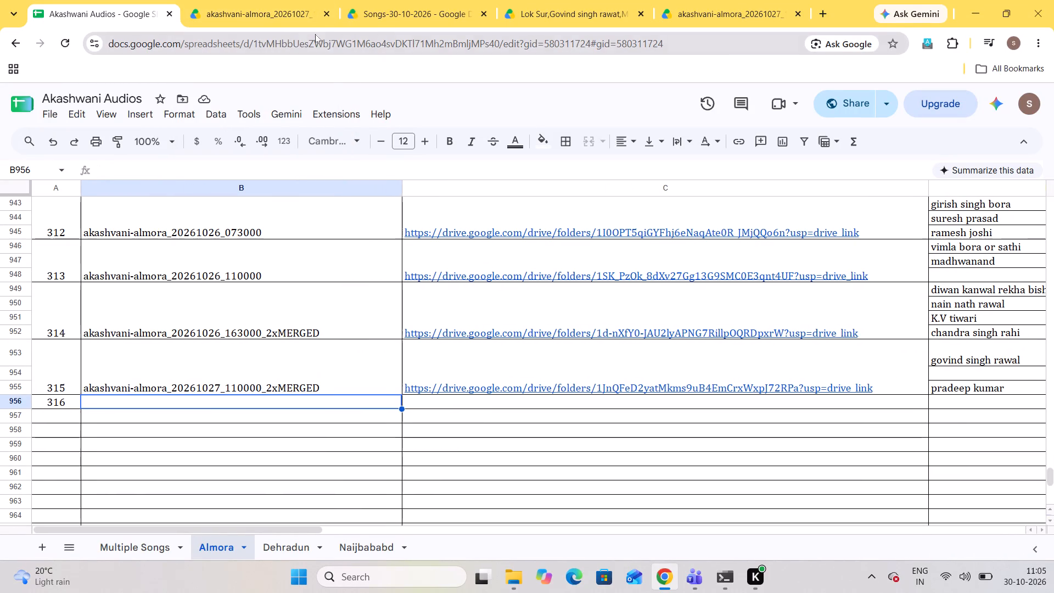
click(288, 9)
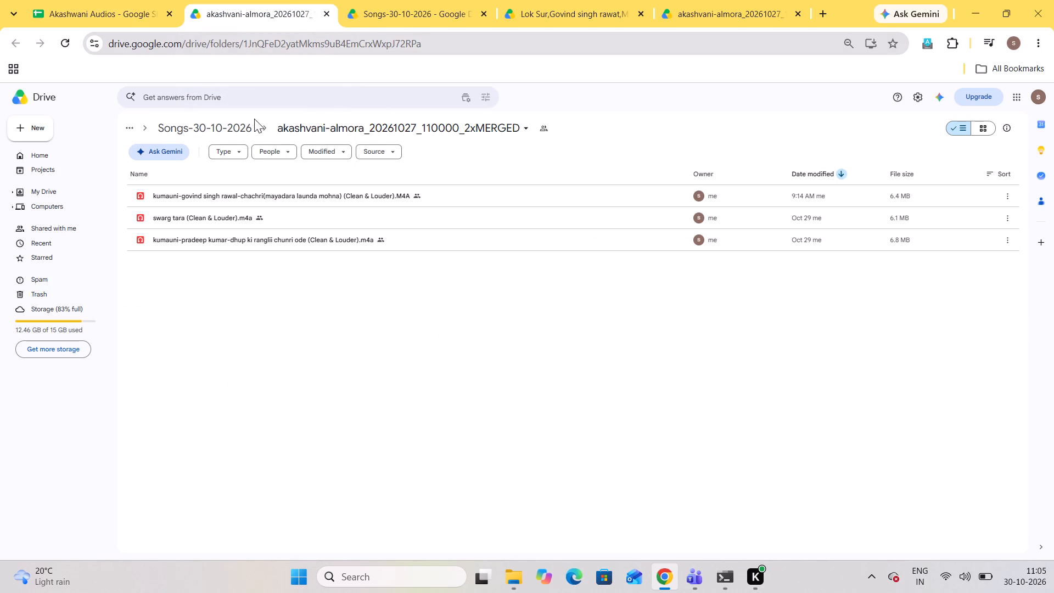
click(229, 125)
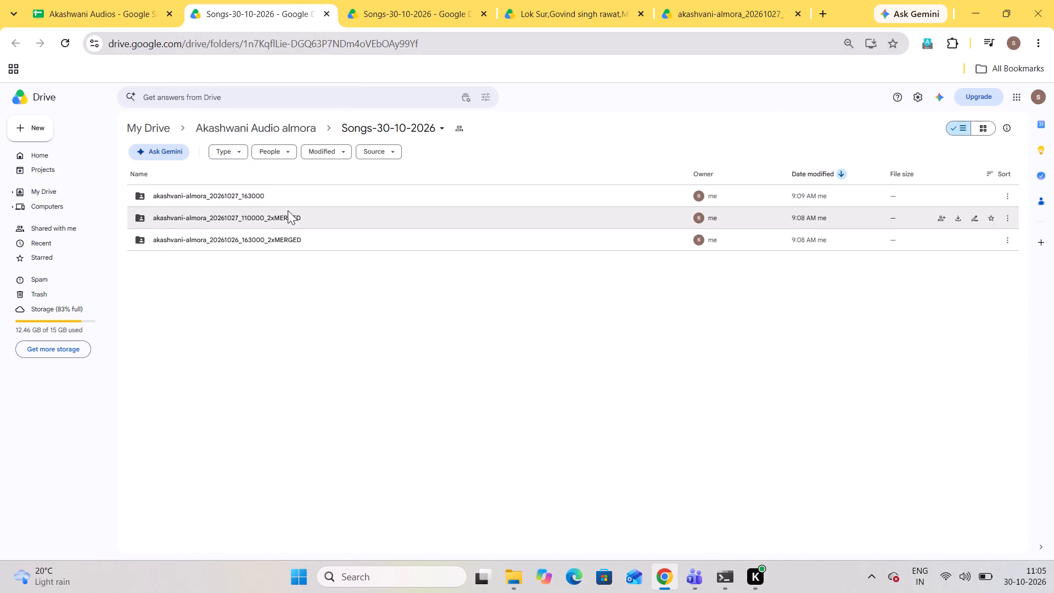
click(253, 193)
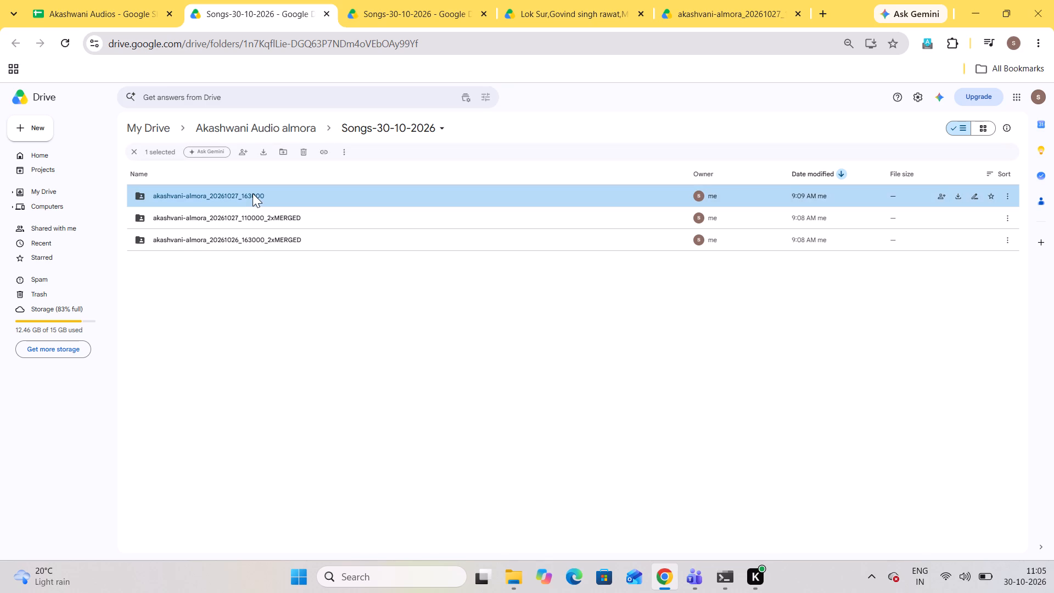
triple_click(253, 193)
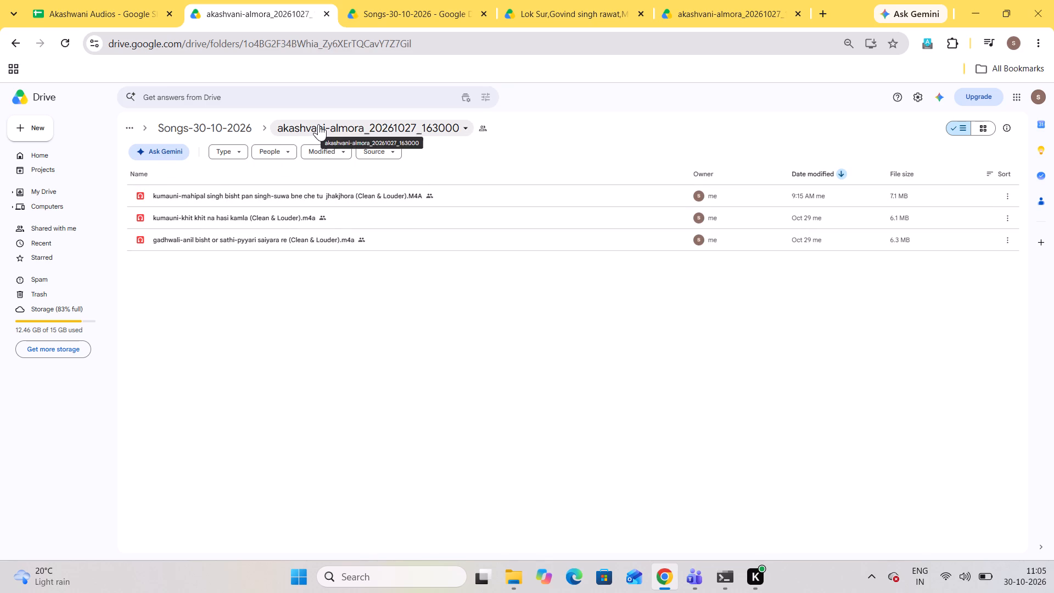
right_click(318, 124)
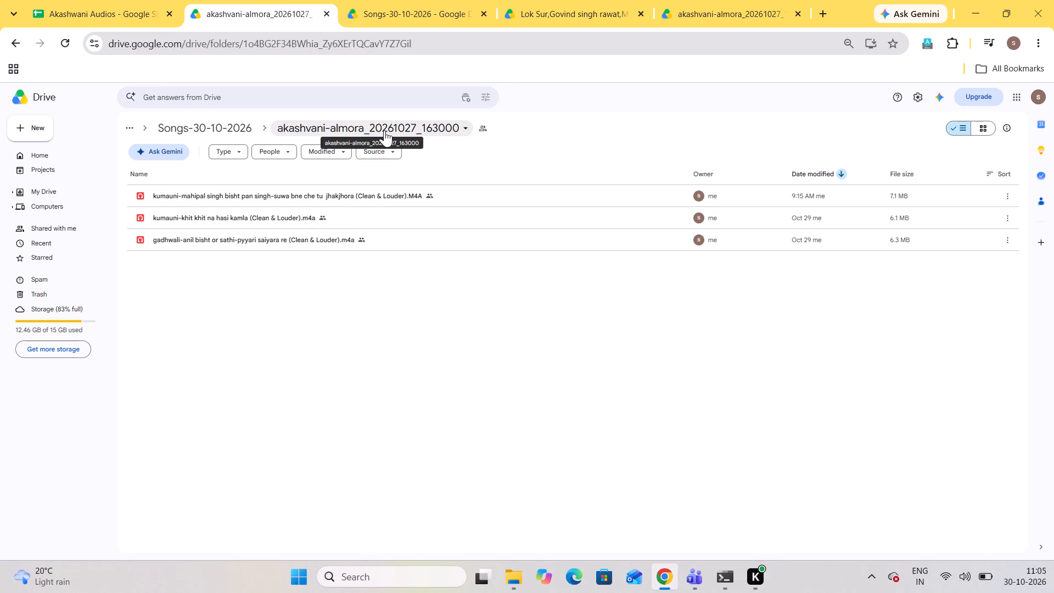
right_click(384, 130)
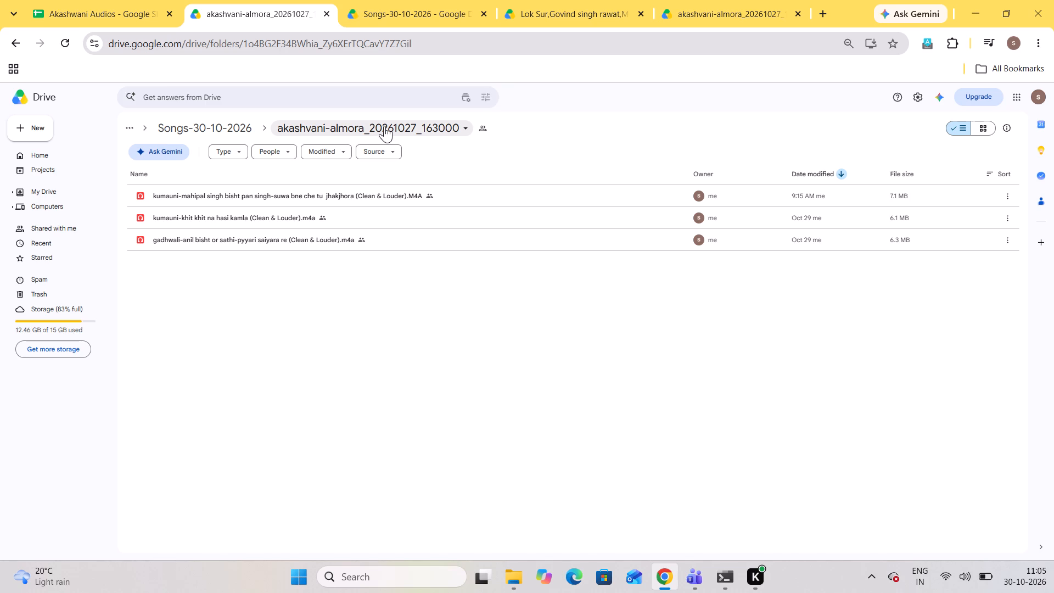
click(384, 125)
click(346, 183)
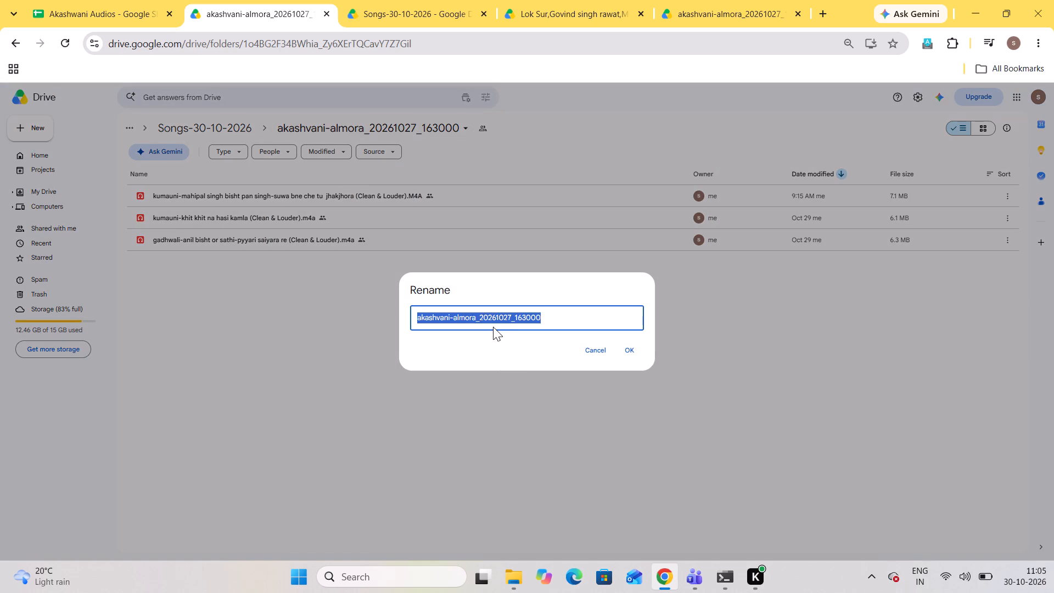
triple_click(493, 319)
click(493, 319)
key(ctrl+c)
click(128, 11)
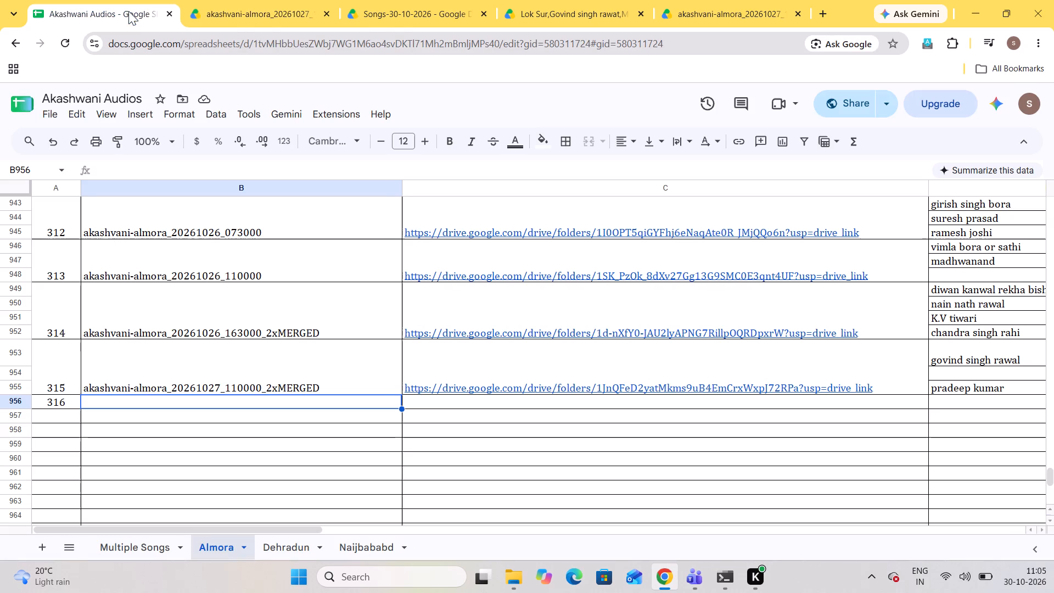
key(ctrl+v)
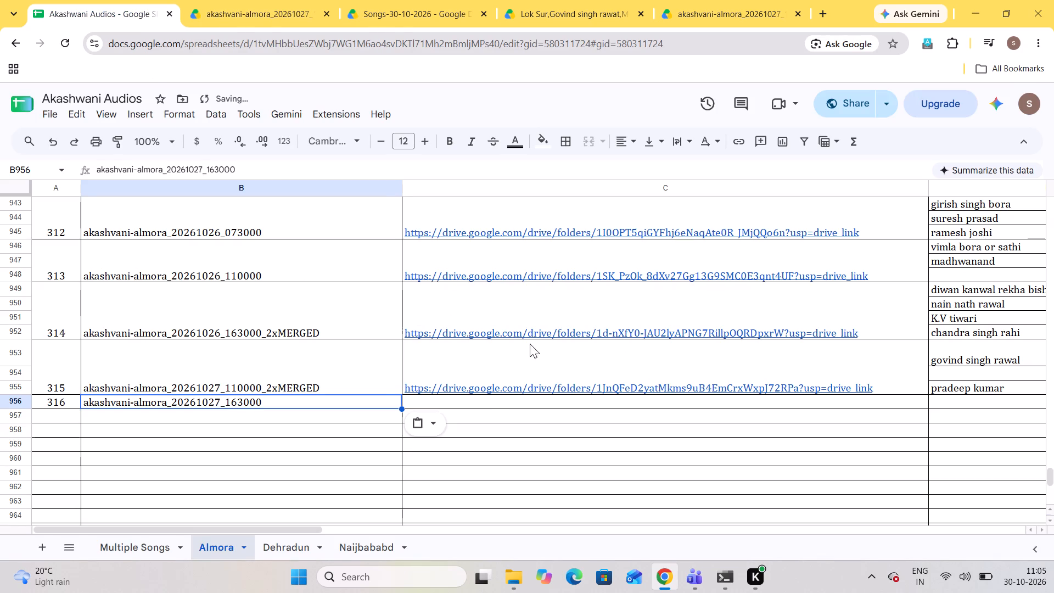
Copy the share link of the akashvani-almora_20261027_163000 Drive folder into cell C956 of the Almora sheet.
click(485, 405)
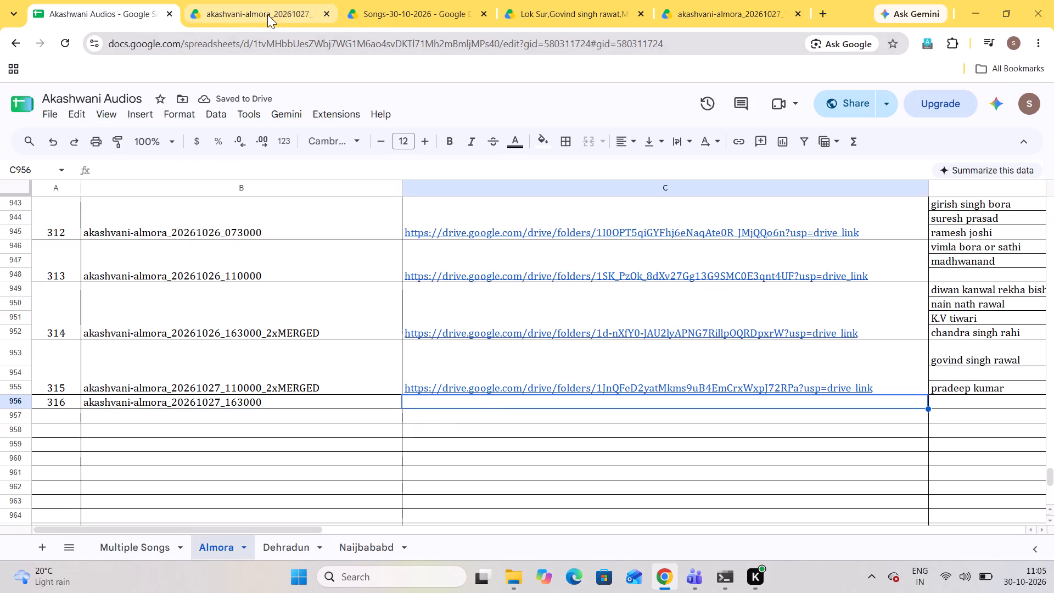
click(267, 14)
click(637, 172)
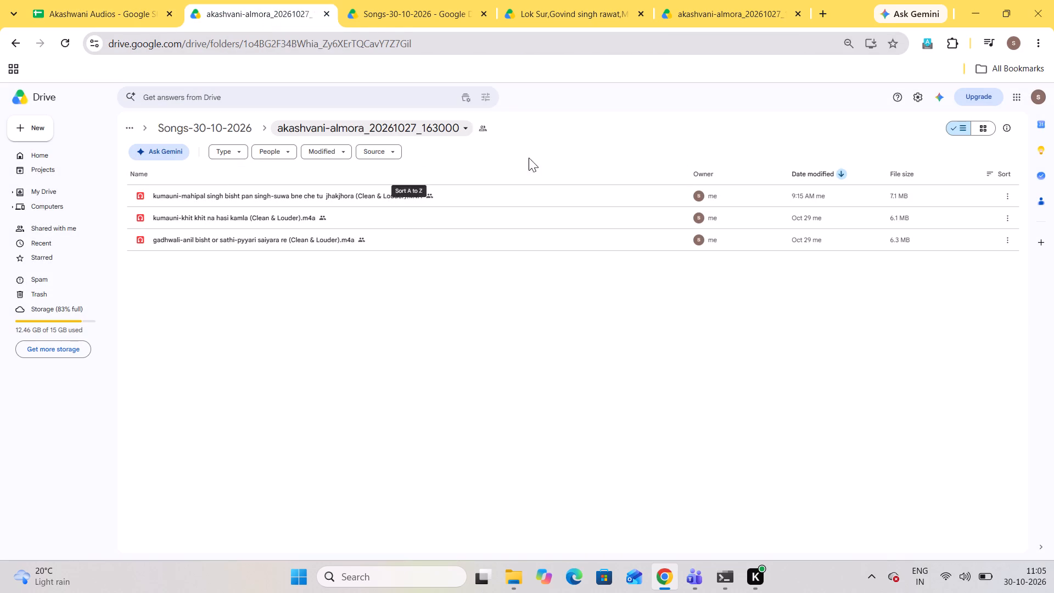
click(464, 130)
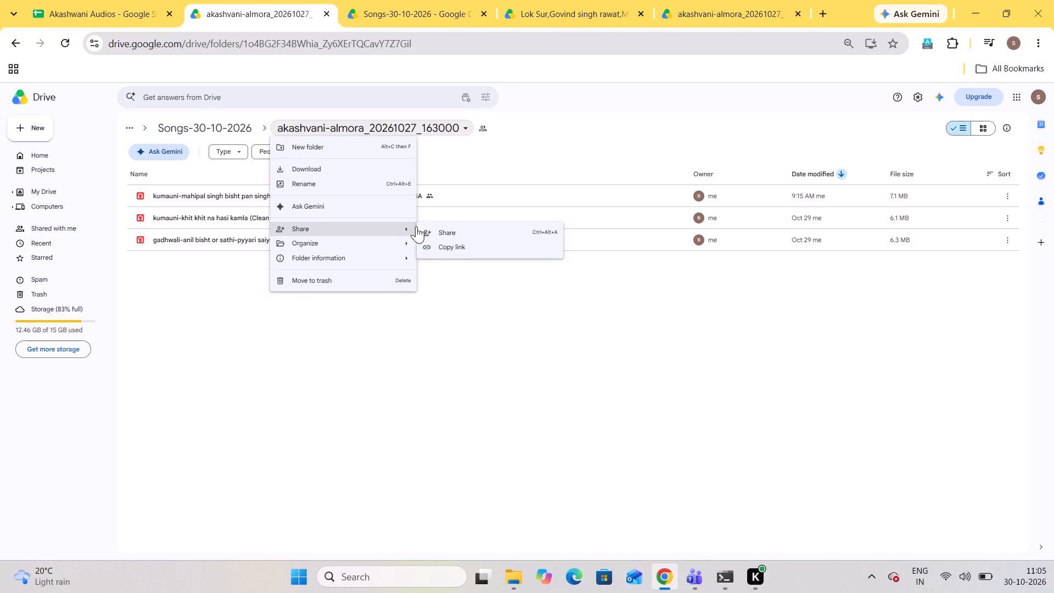
click(431, 251)
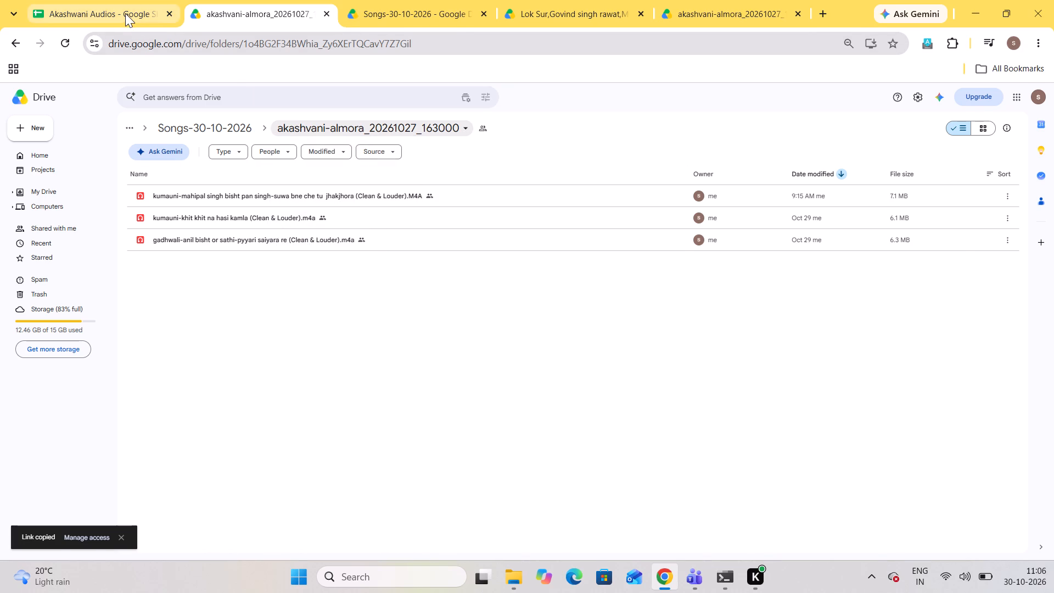
click(125, 13)
key(ctrl+v)
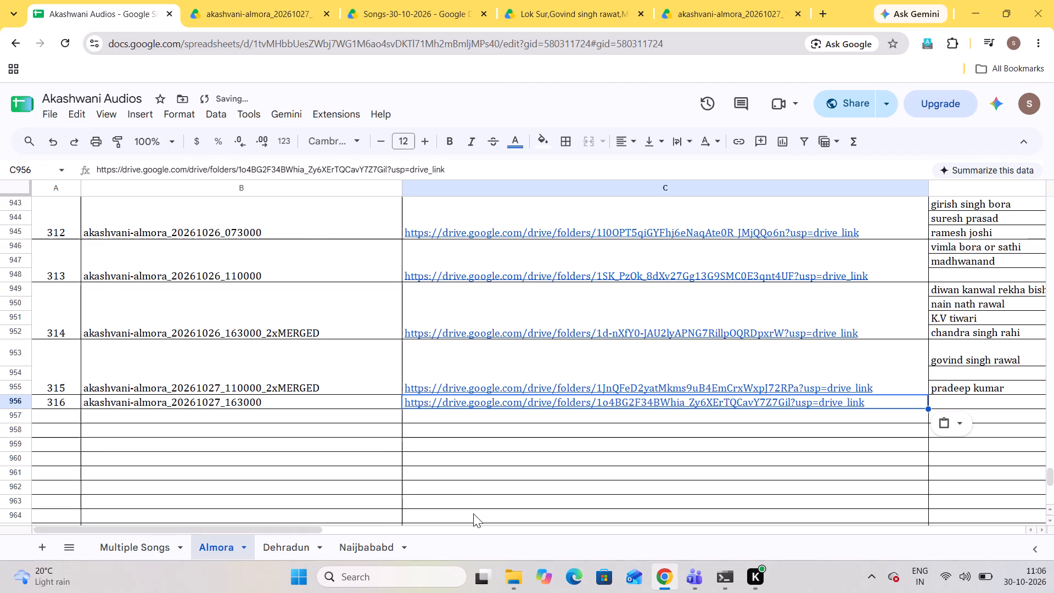
Copy the full file name of the folder's first song, the kumauni "suwa bne che tu jhakjhora (Clean & Louder).M4A", into cell F956.
scroll(473, 513, left, 2)
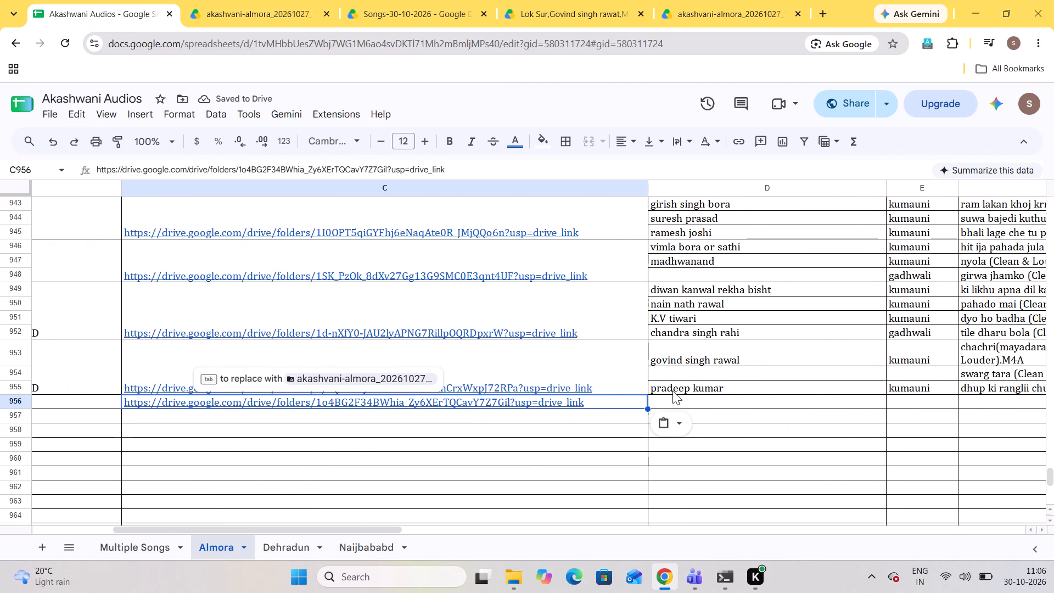
click(663, 401)
scroll(663, 401, left, 3)
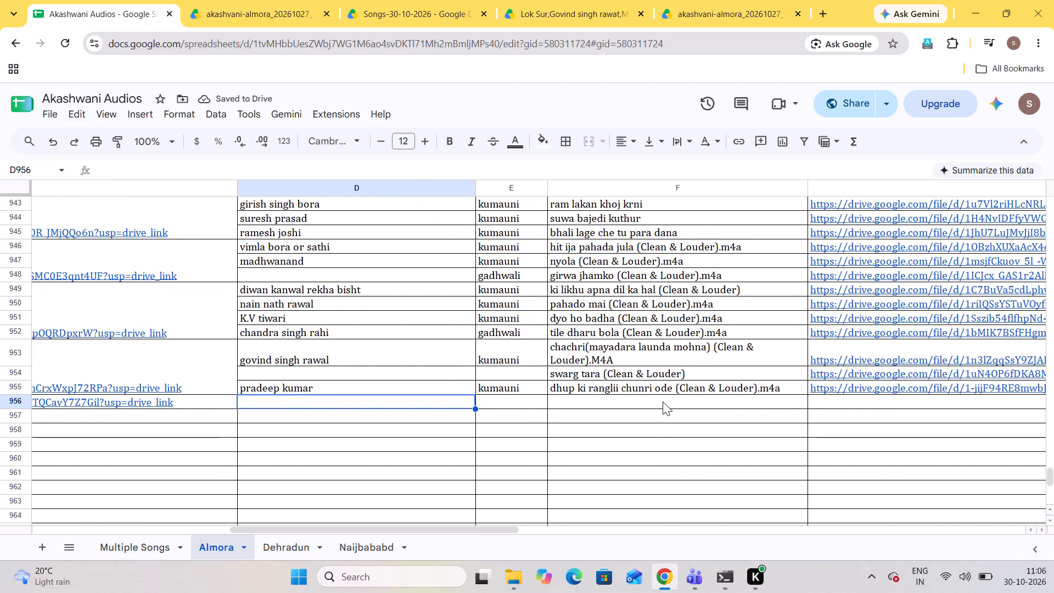
click(648, 404)
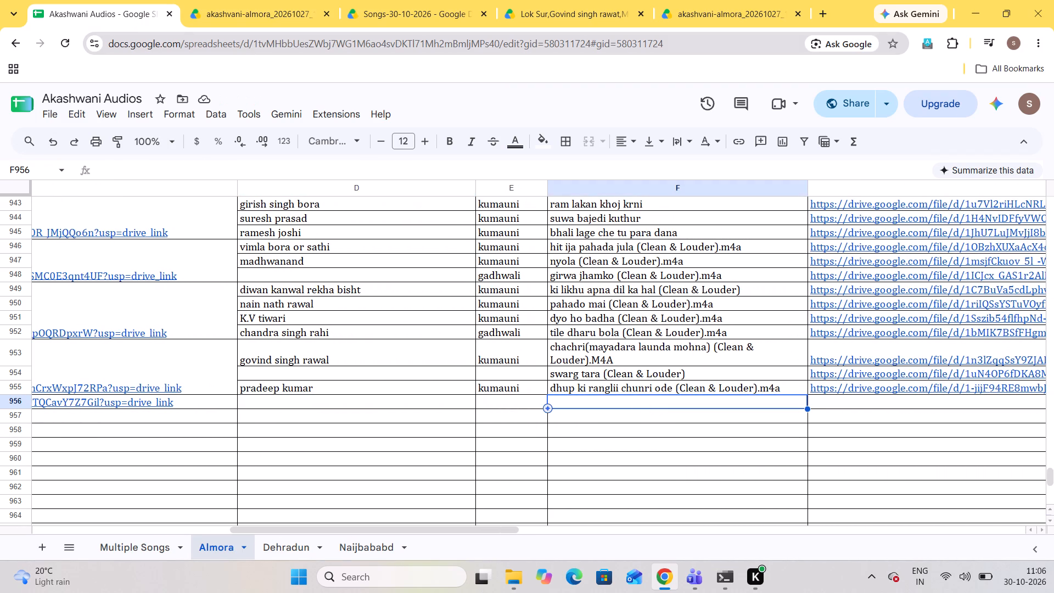
click(251, 23)
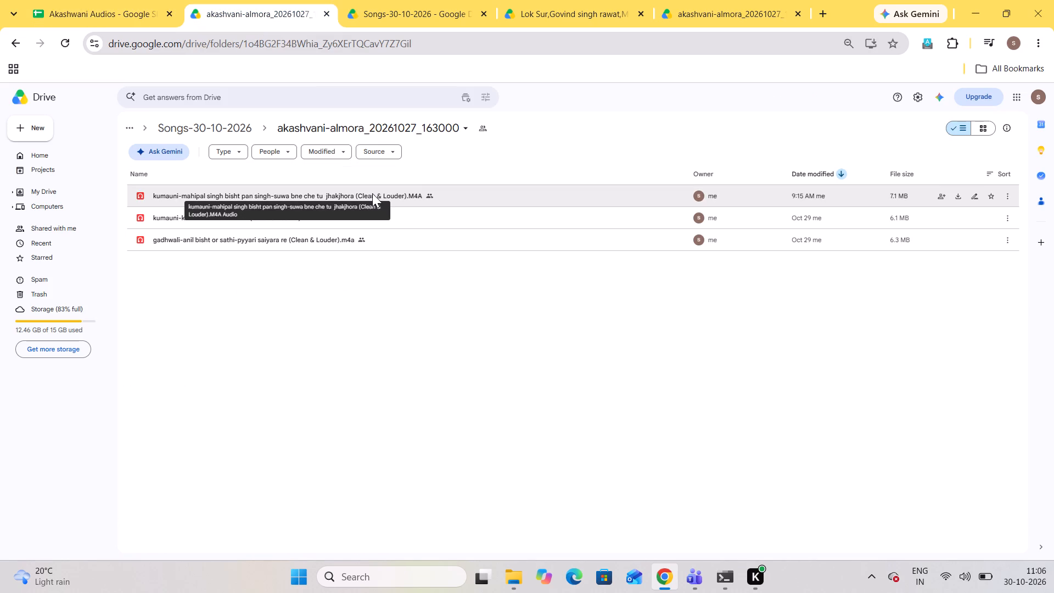
click(372, 193)
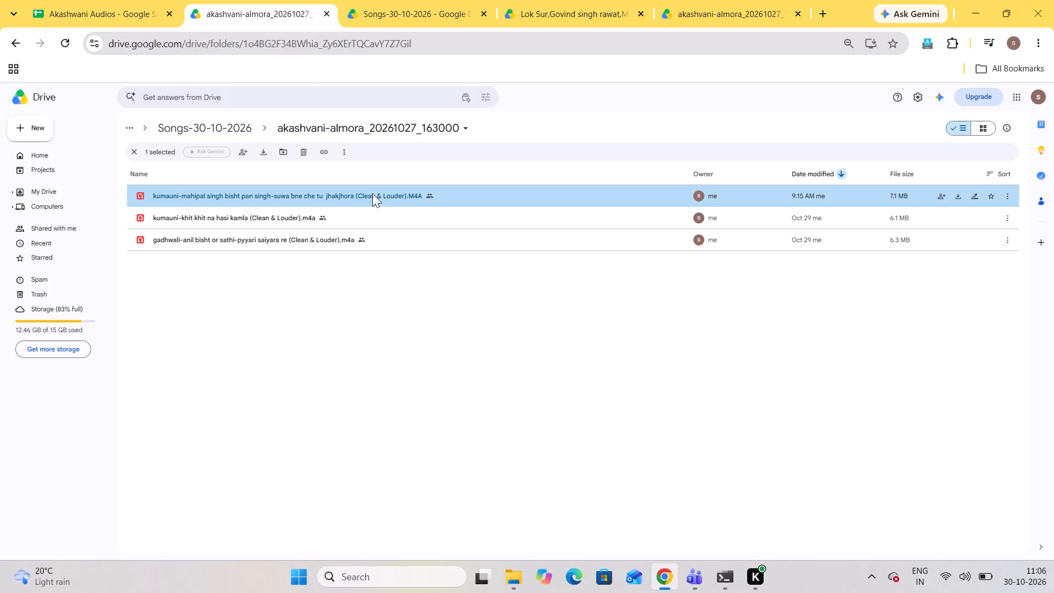
right_click(372, 193)
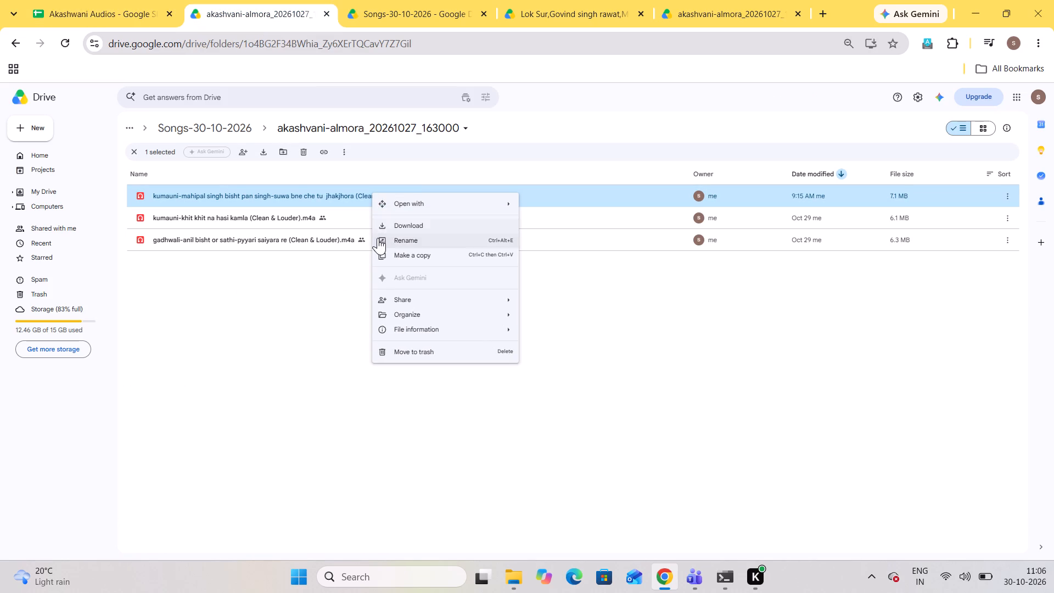
click(378, 238)
triple_click(461, 314)
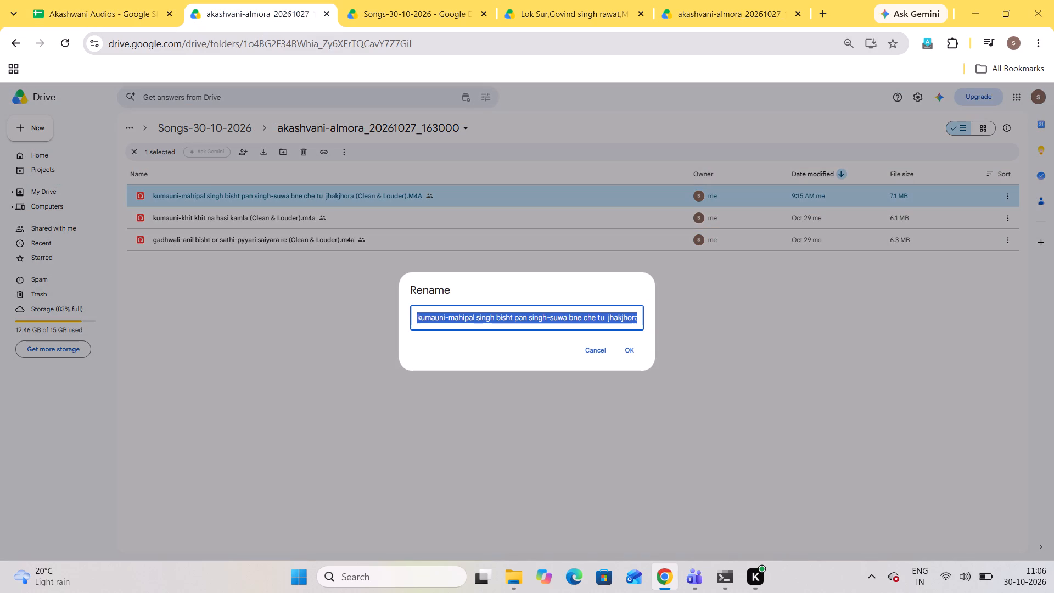
click(461, 314)
key(ctrl+c)
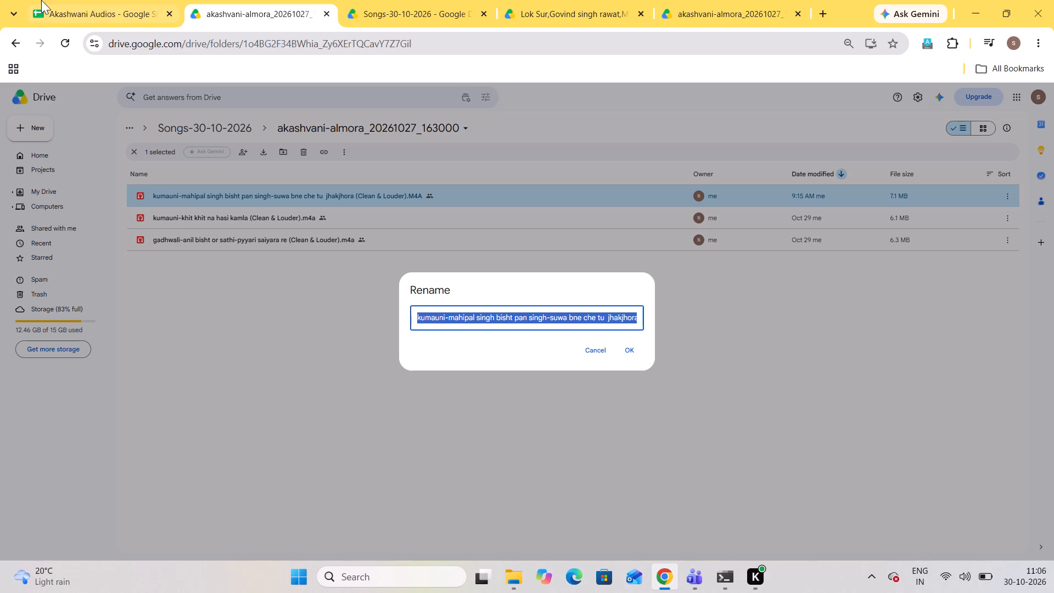
click(71, 14)
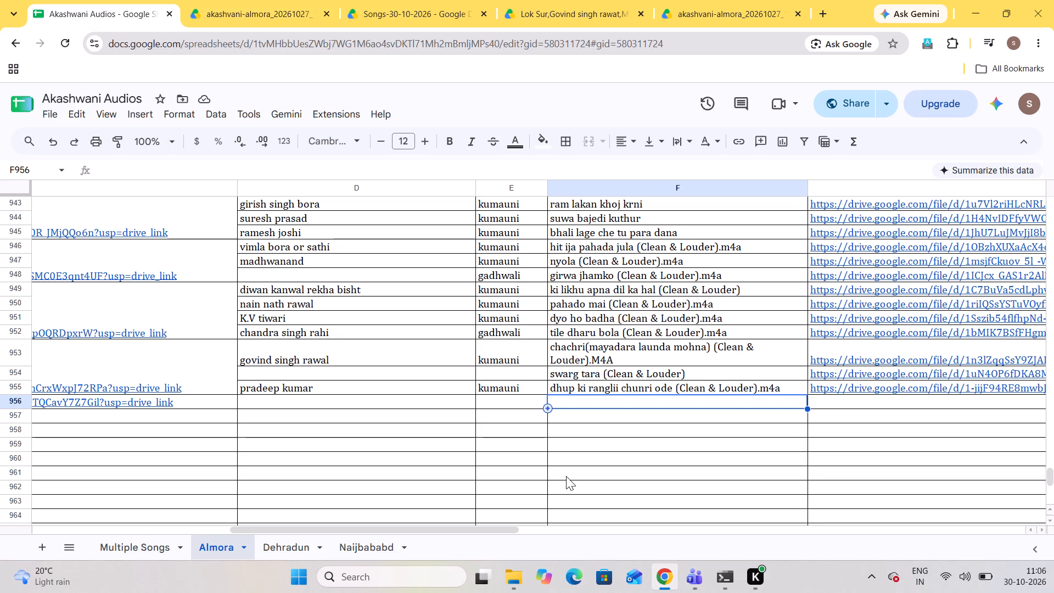
key(ctrl+v)
Copy the full file name of the folder's second song, "kumauni-khit khit na hasi kamla (Clean & Louder).m4a", into cell F957.
click(284, 5)
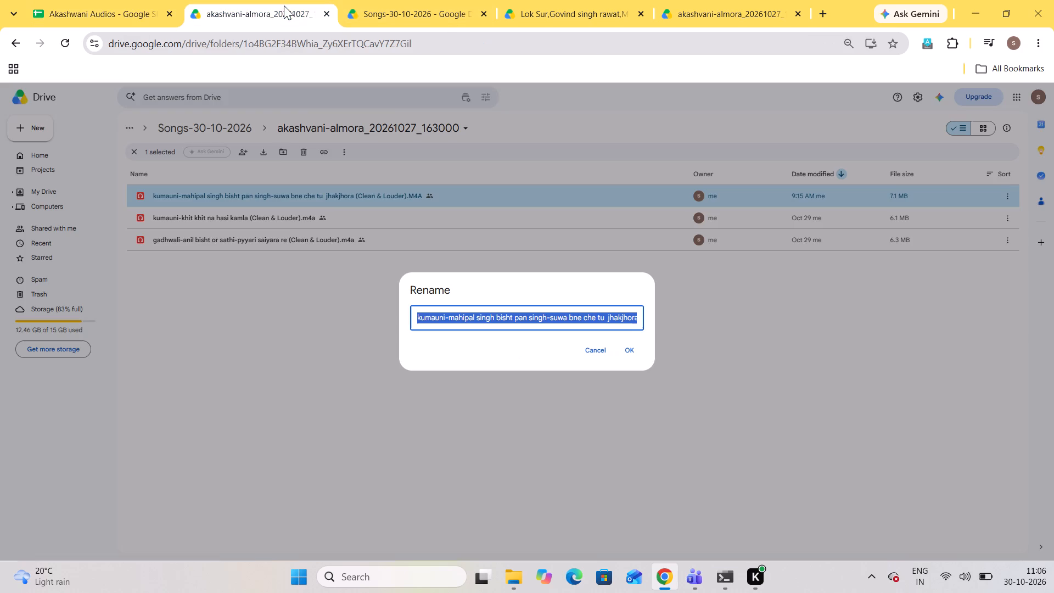
click(333, 208)
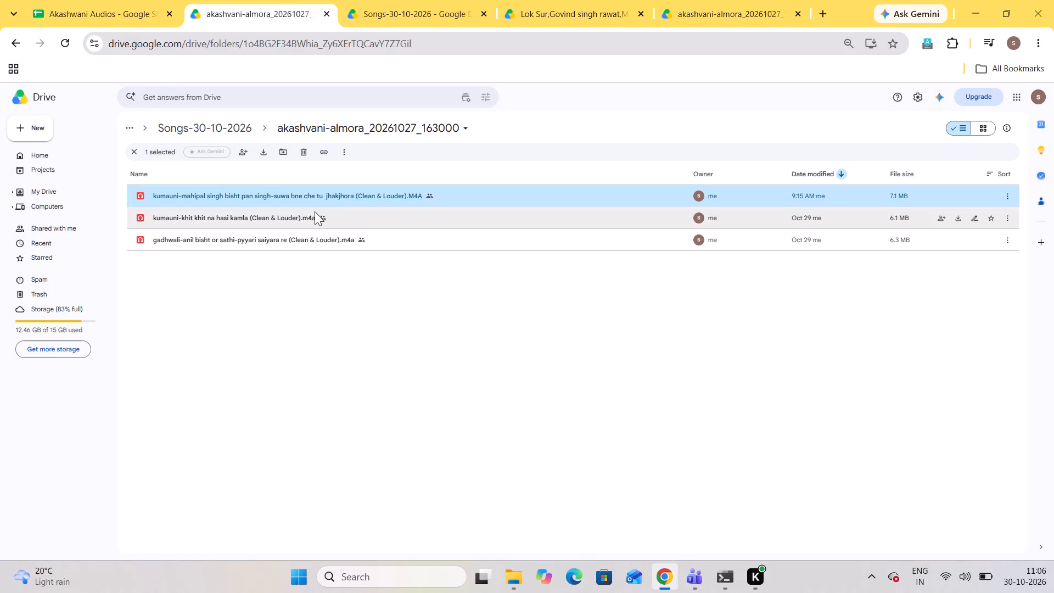
click(315, 211)
right_click(315, 211)
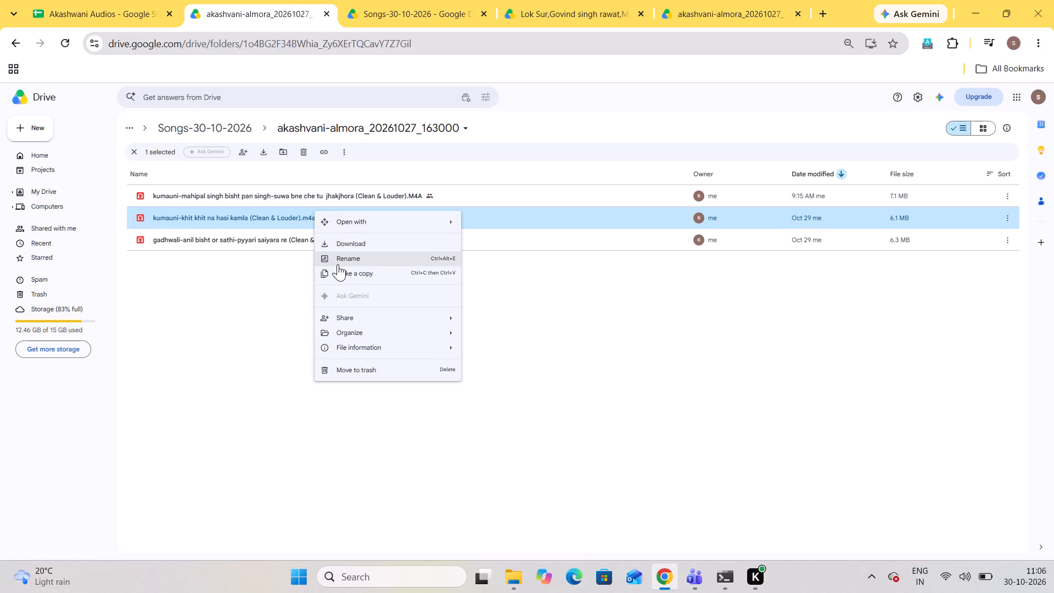
click(338, 264)
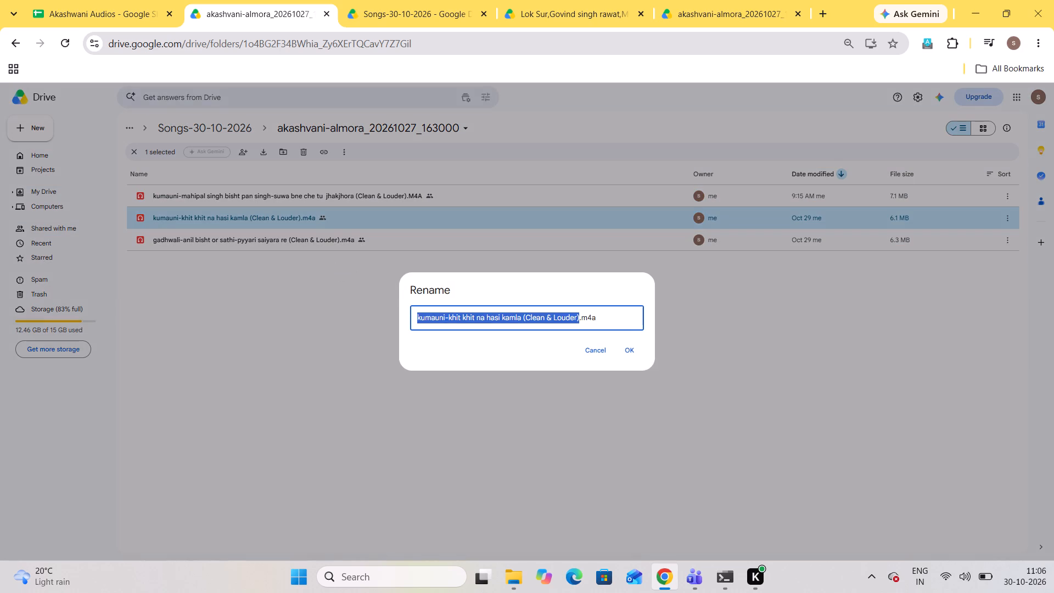
triple_click(435, 316)
click(435, 316)
key(ctrl+c)
click(127, 1)
click(505, 447)
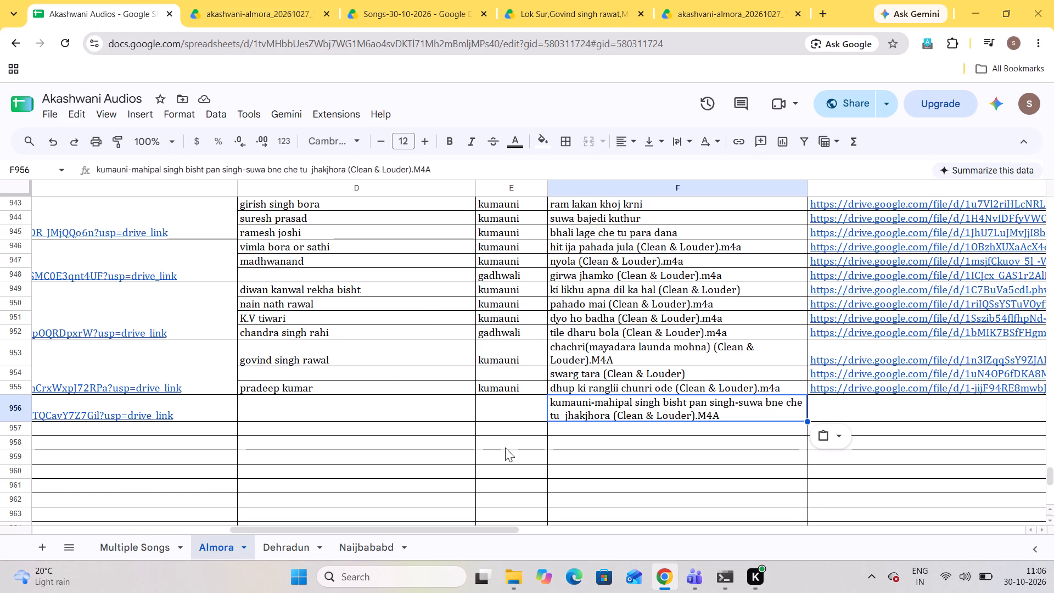
click(565, 429)
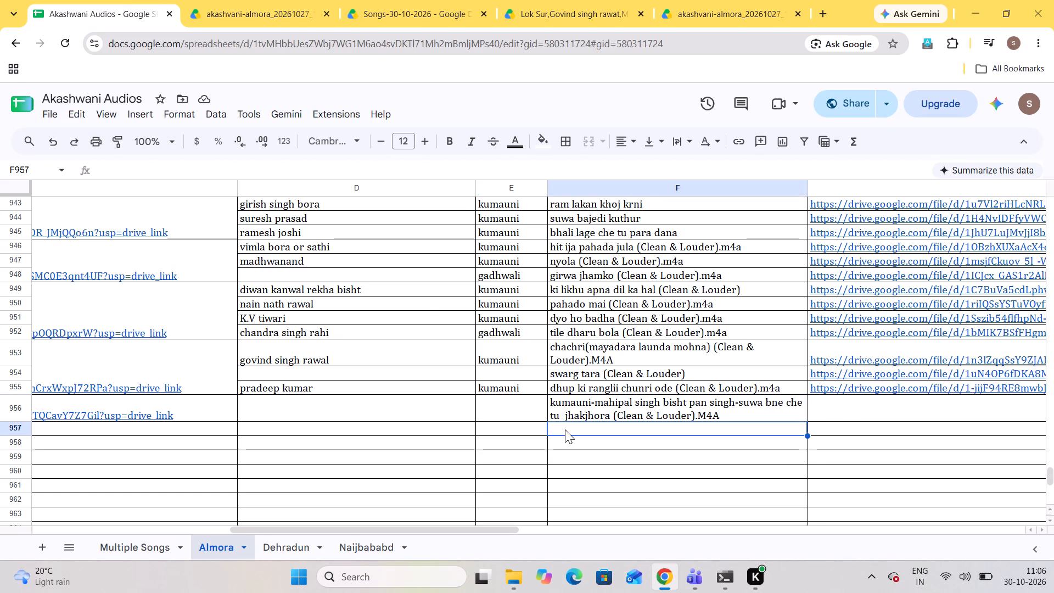
key(ctrl+v)
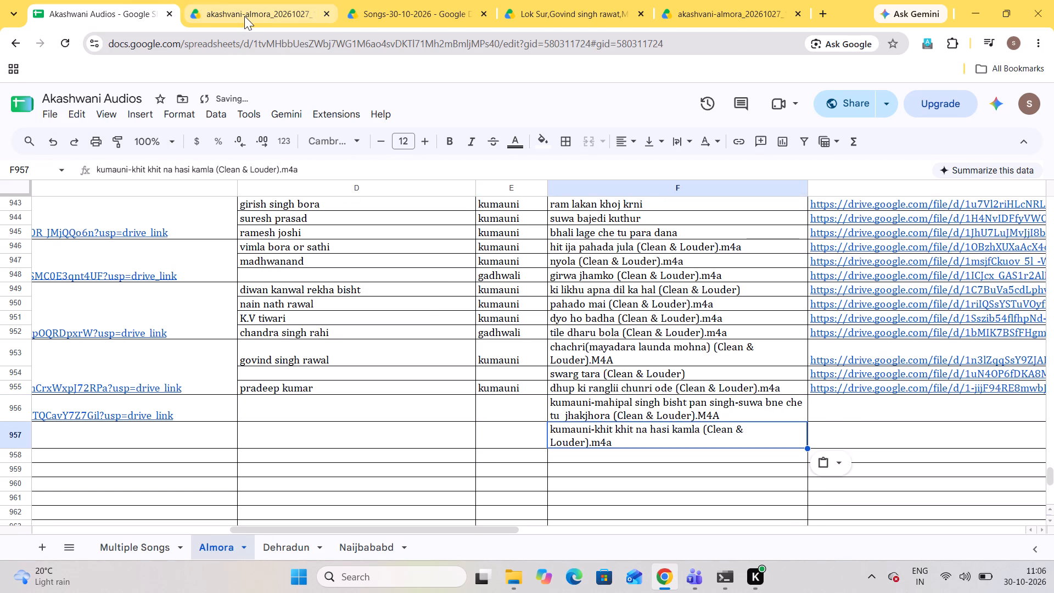
Copy the full file name of the folder's third song, the gadhwali "pyyari saiyara re (Clean & Louder).m4a", into cell F958 of the Almora sheet.
click(244, 16)
click(385, 242)
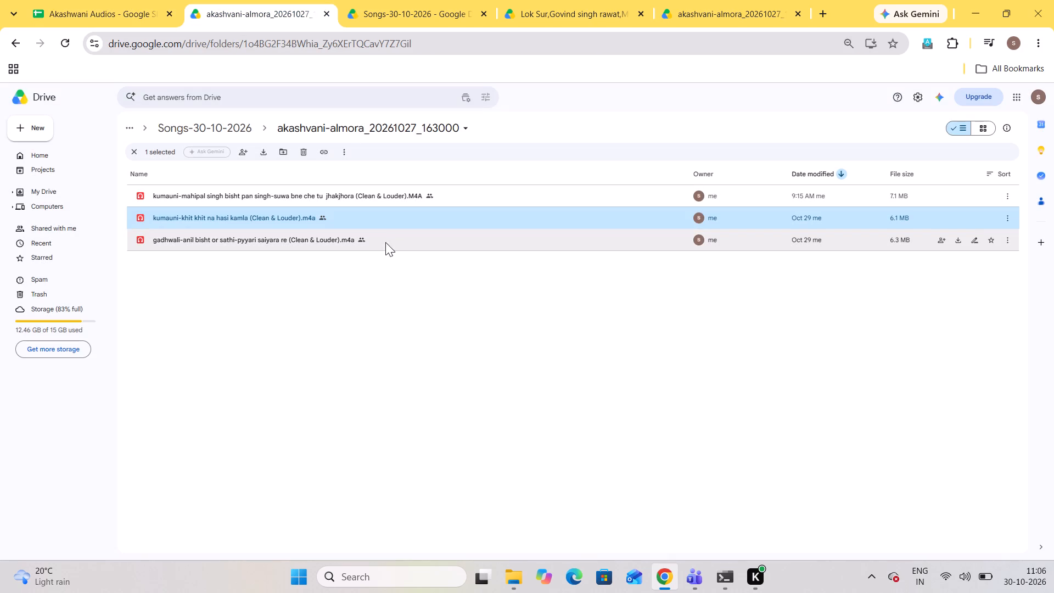
click(349, 246)
right_click(349, 246)
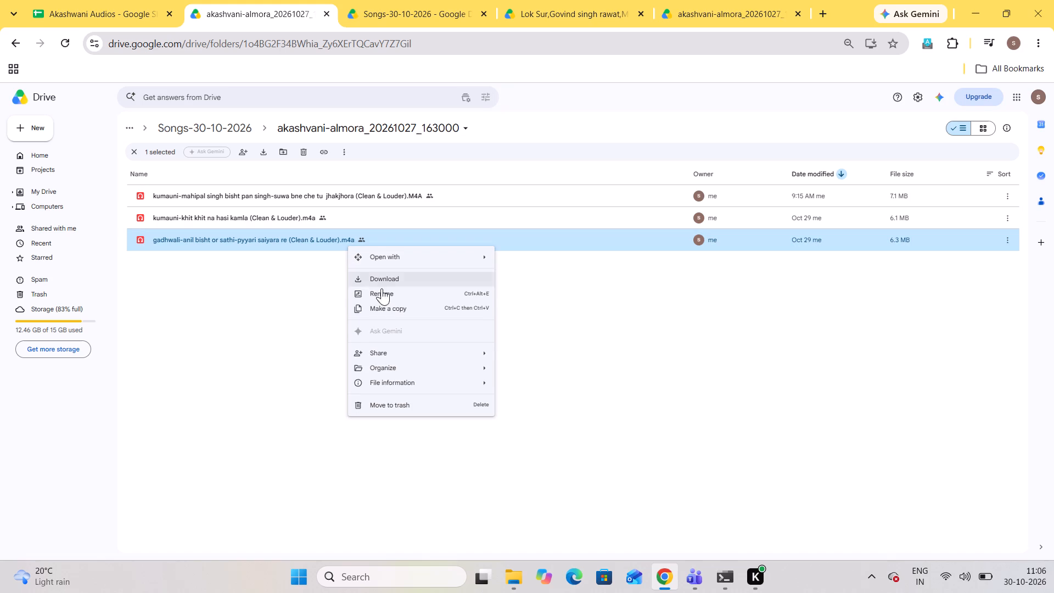
click(380, 300)
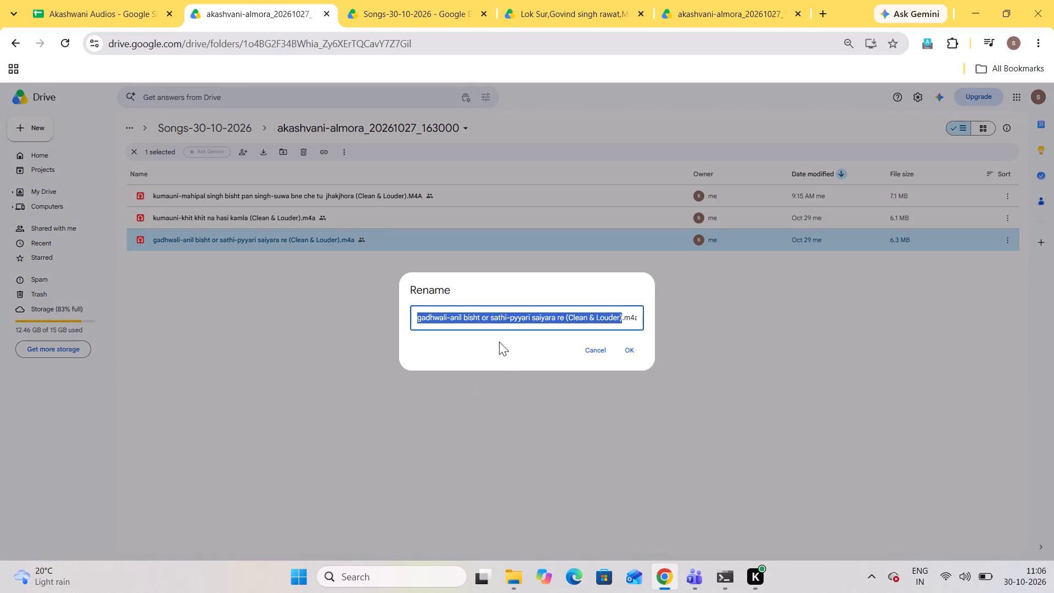
triple_click(483, 318)
key(ctrl+c)
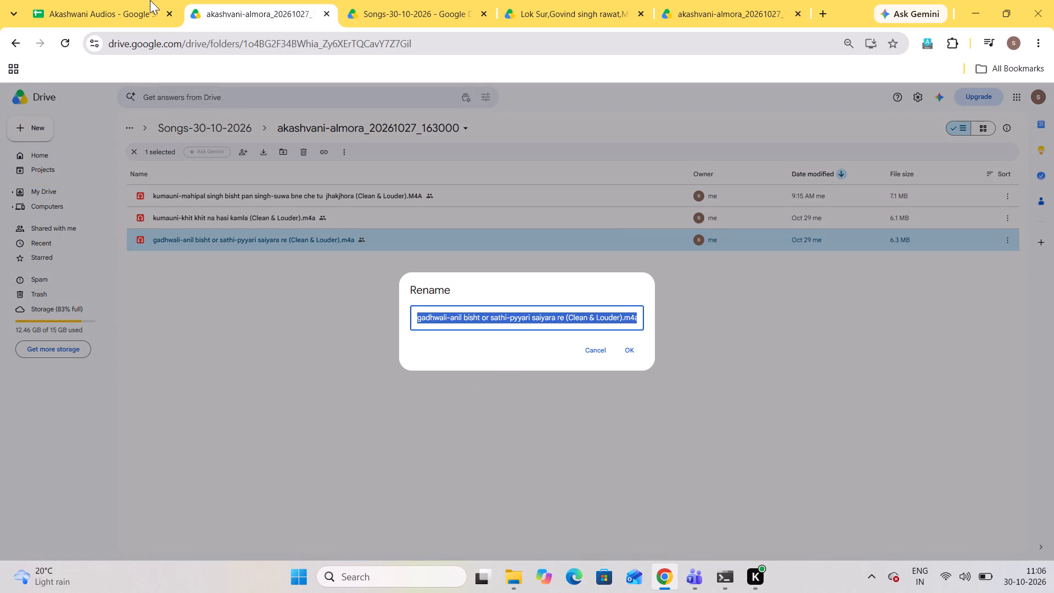
click(117, 6)
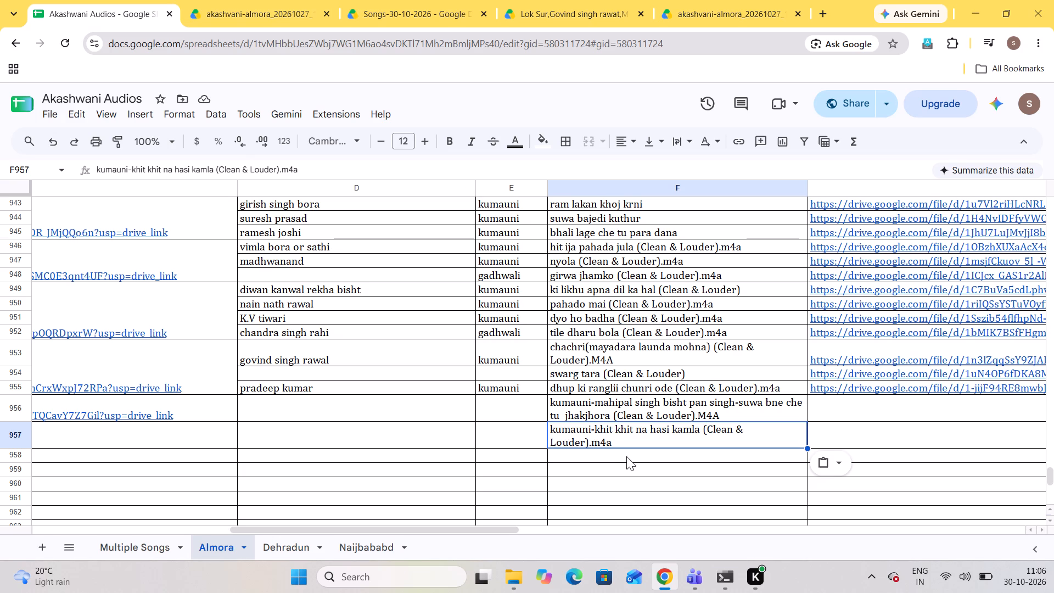
click(625, 455)
key(ctrl+v)
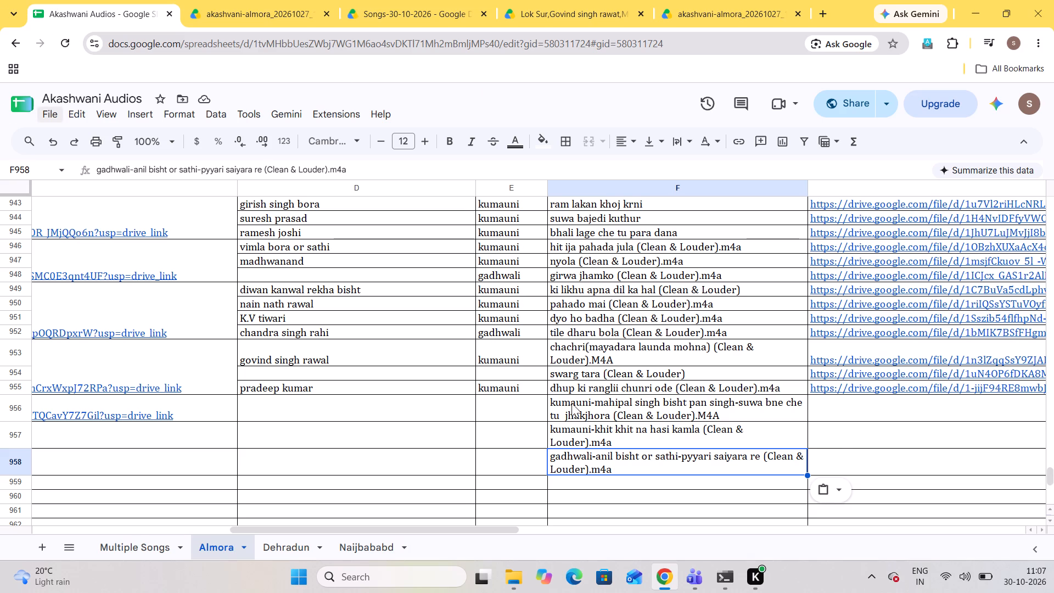
Fill in the language column for the three new songs: kumauni in E956 and E957, gadhwali in E958.
click(496, 401)
text(ku)
key(Tab)
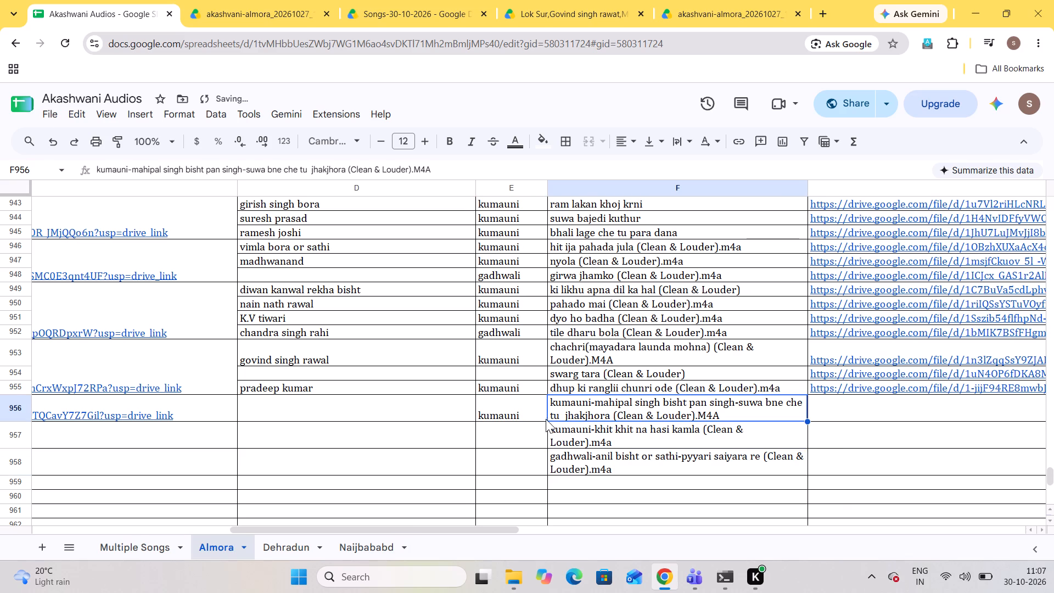
click(523, 436)
text(kum)
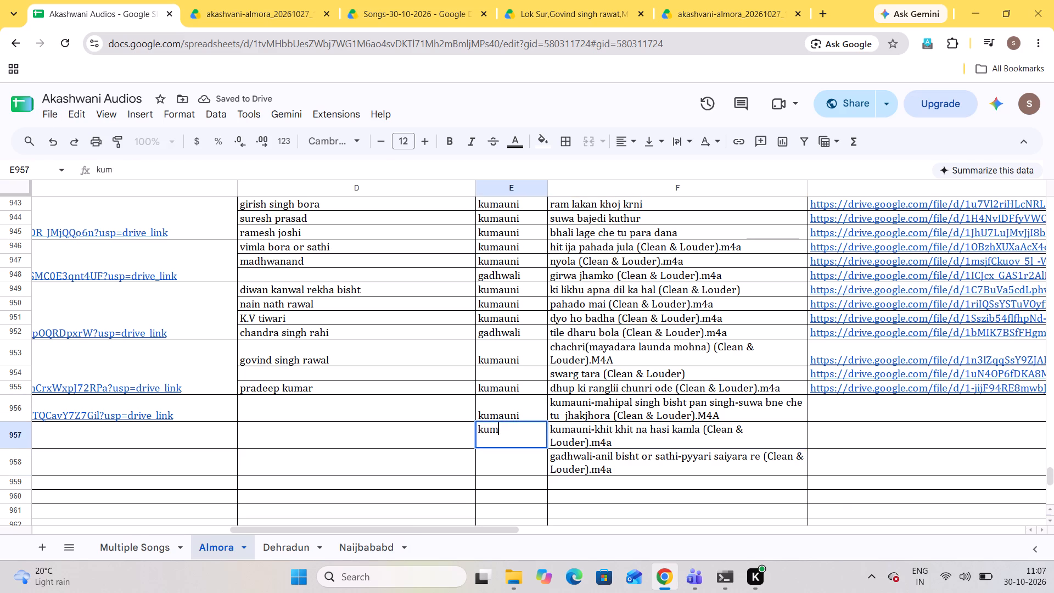
key(Tab)
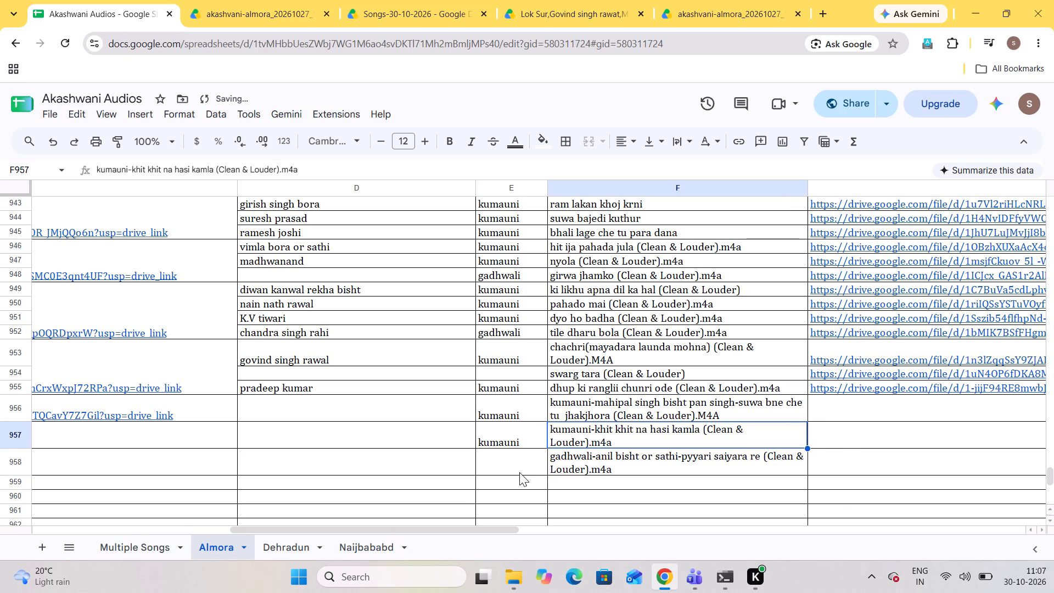
click(519, 472)
text(gadh)
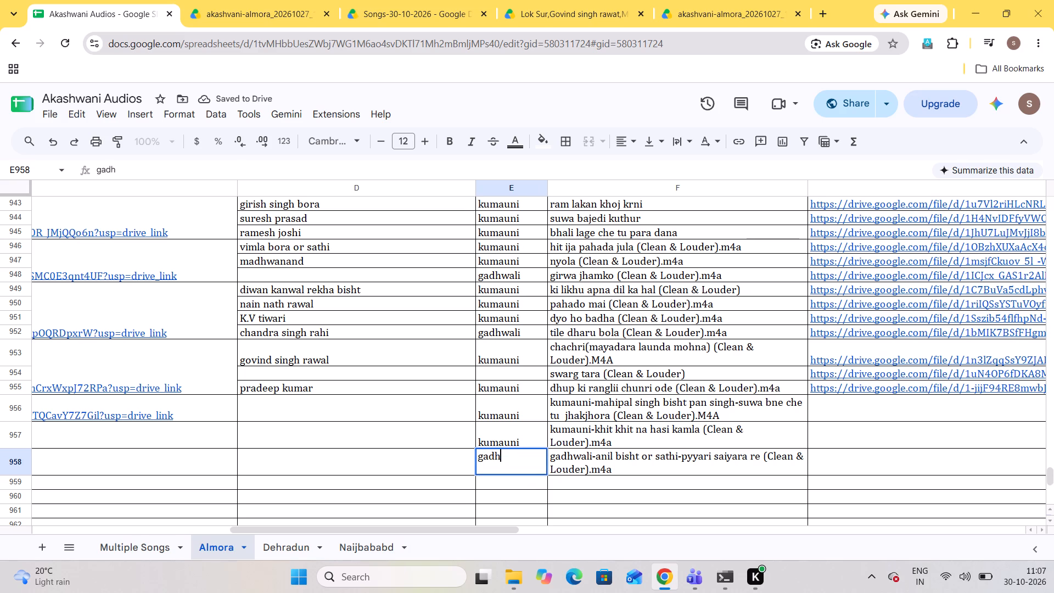
text(wali)
Move the singers' names out of the song file name in F956 into the singer cell D956.
double_click(595, 406)
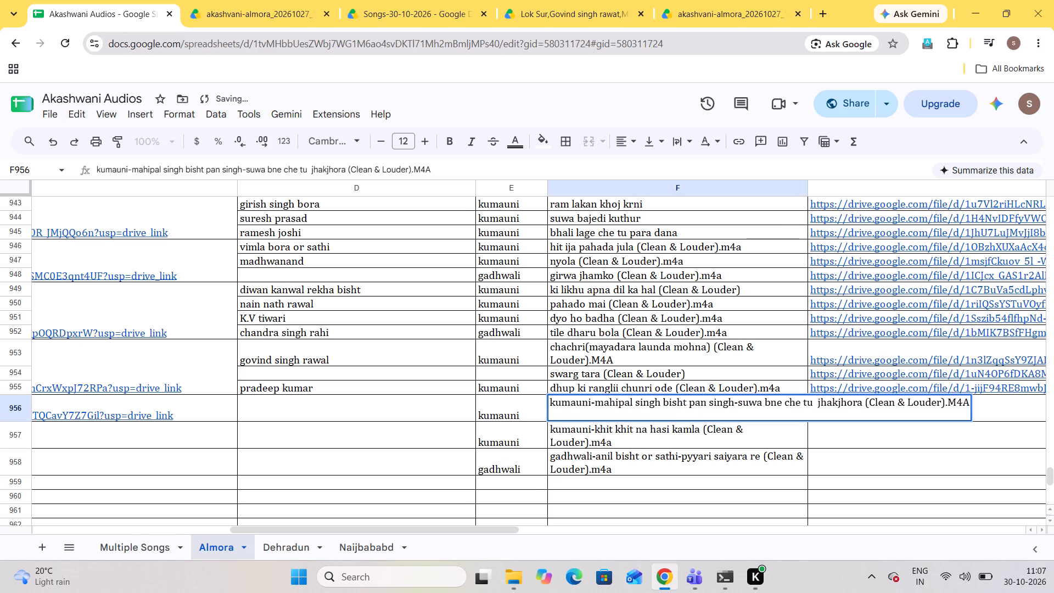
drag(595, 404, 732, 402)
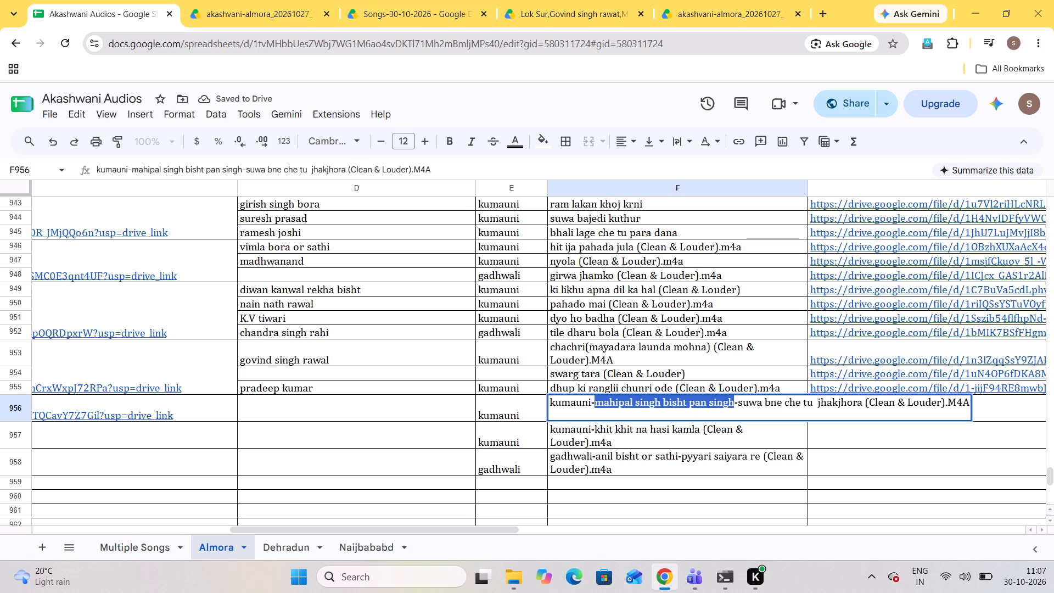
drag(732, 402, 733, 398)
key(ctrl+x)
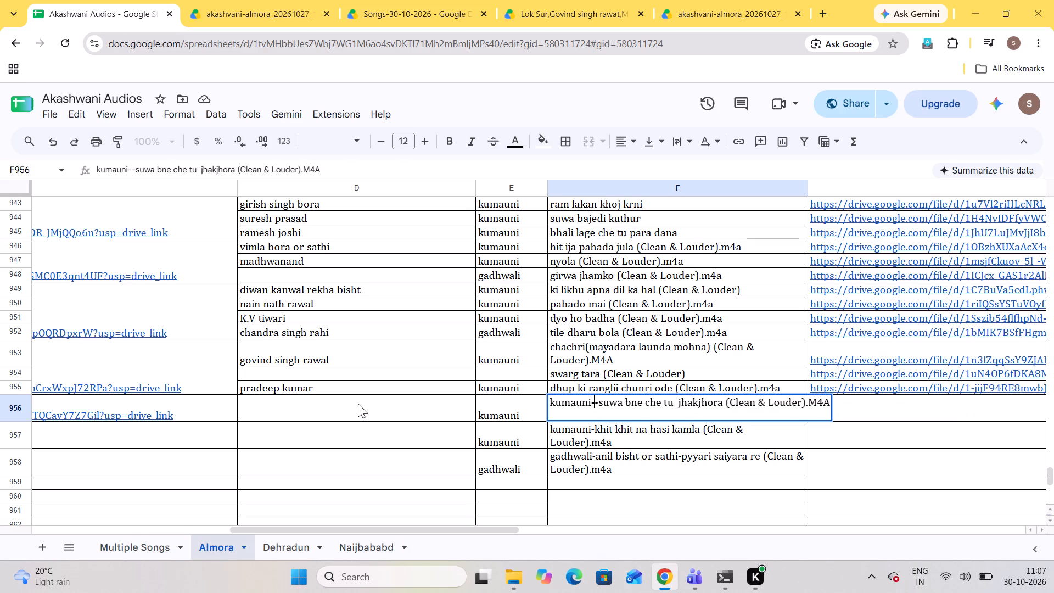
click(358, 404)
key(ctrl+v)
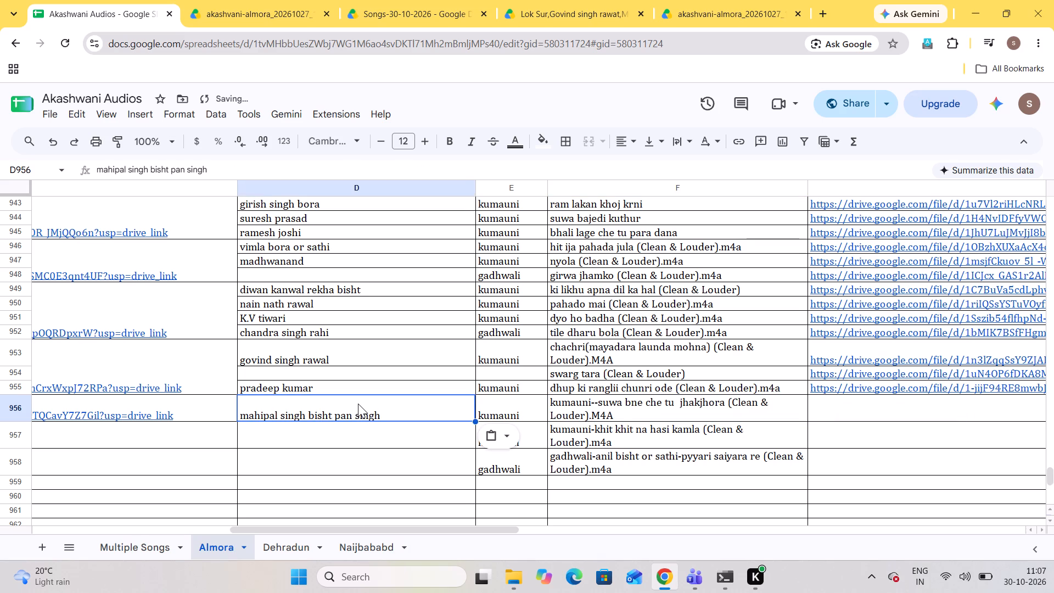
Move the singer credit between the hyphens of the song file name in F958 into the singer cell D958.
double_click(613, 428)
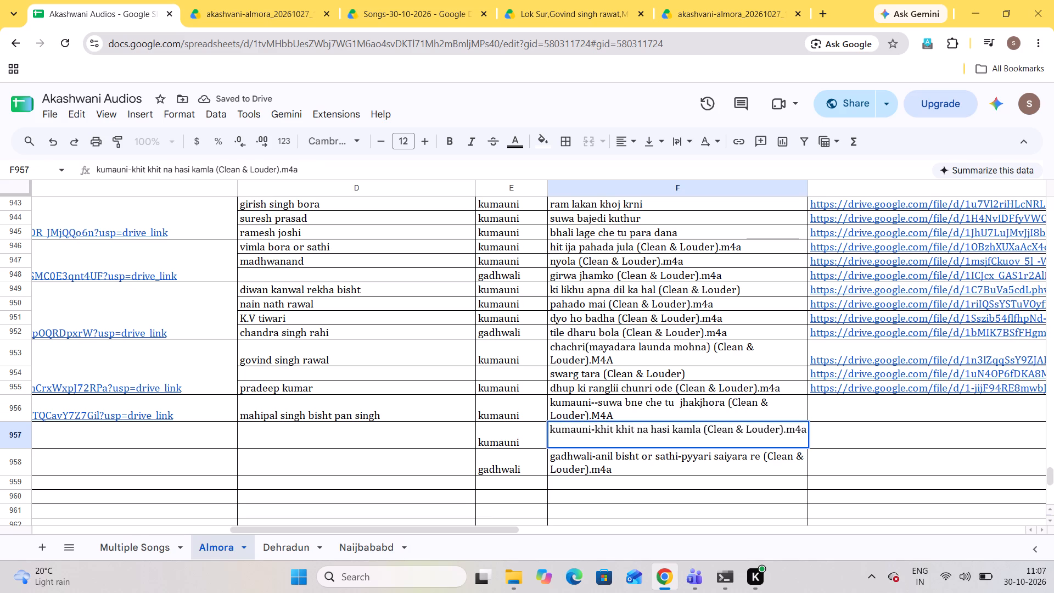
double_click(596, 464)
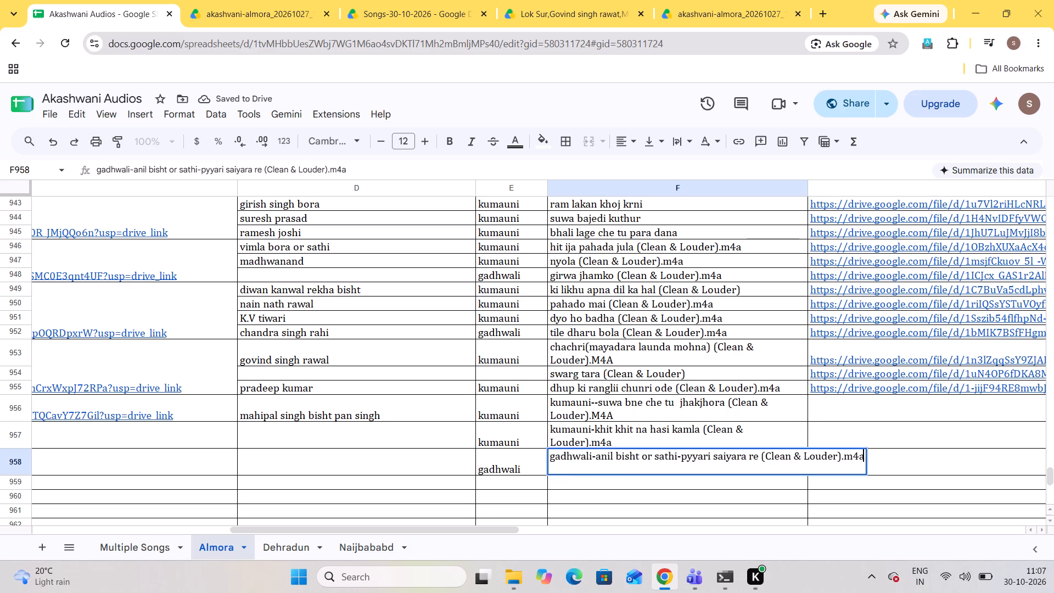
drag(596, 454, 704, 456)
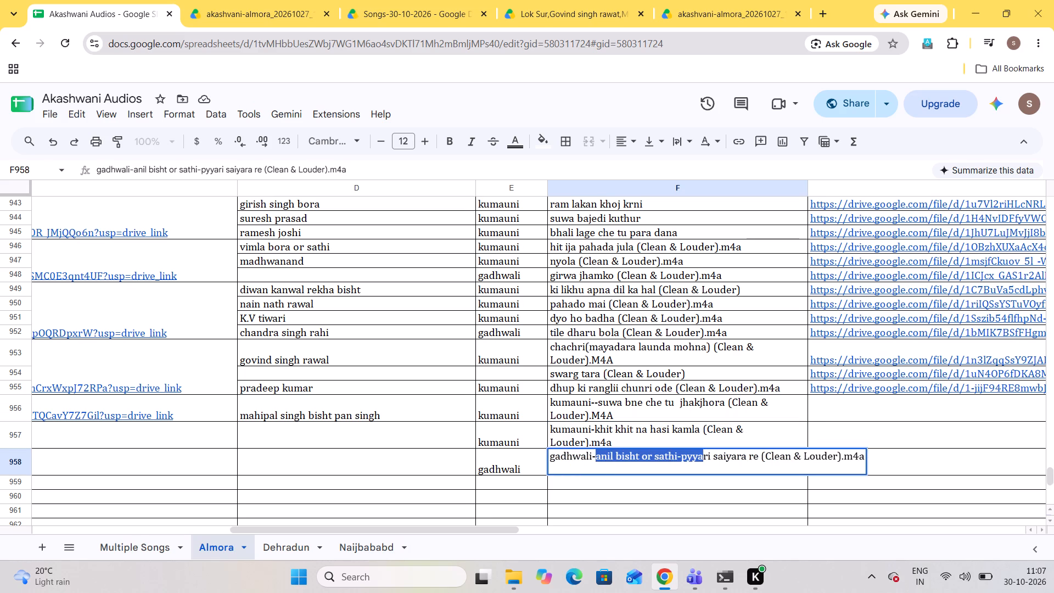
drag(704, 456, 677, 454)
key(ctrl+x)
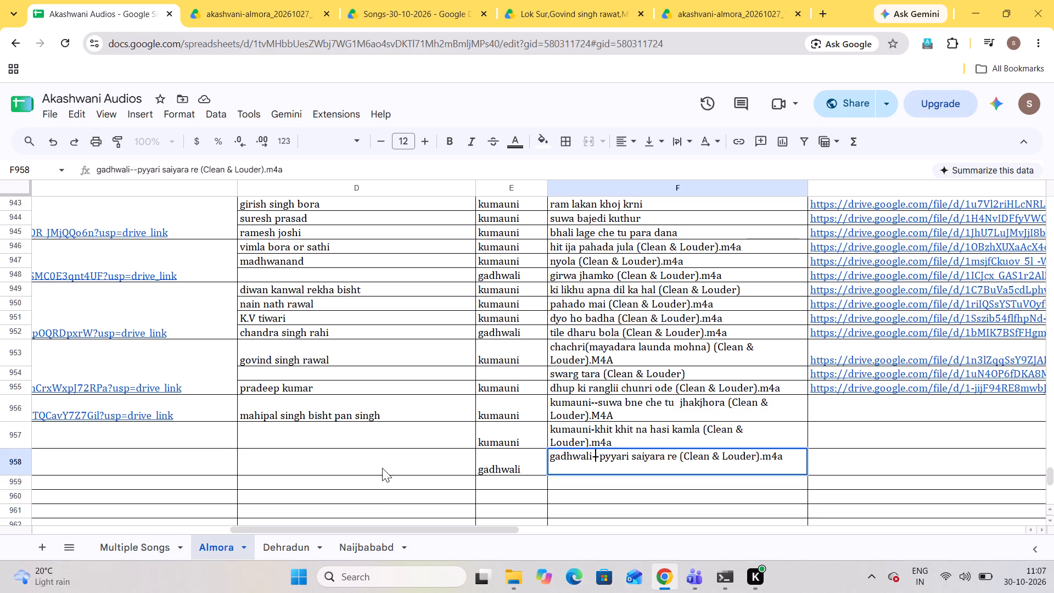
click(382, 468)
key(ctrl+v)
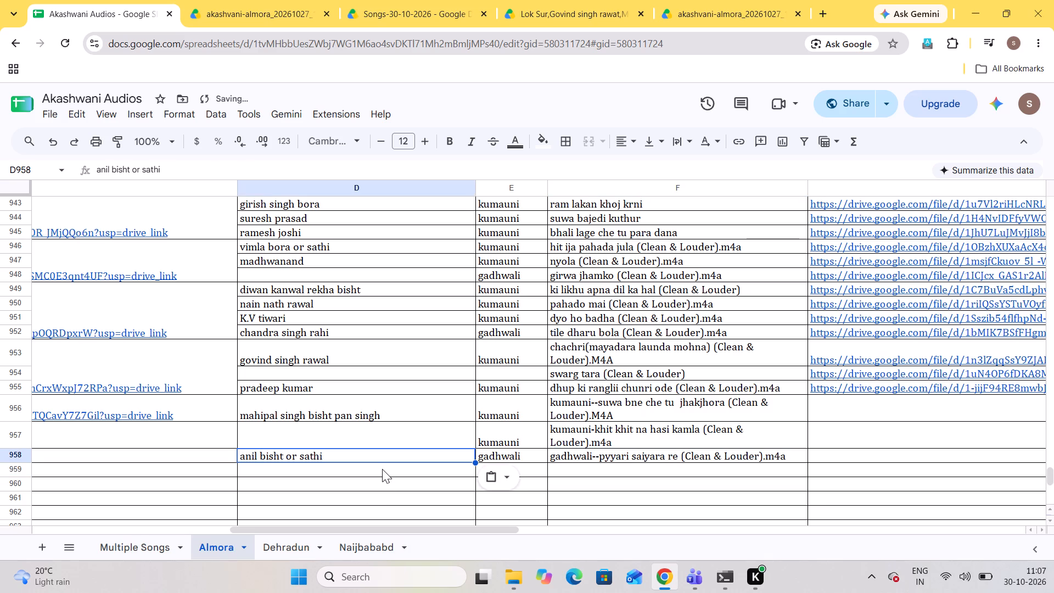
Strip the leading language prefixes and hyphens from the song names in F957, F958 and F956 so each starts with its title.
click(592, 438)
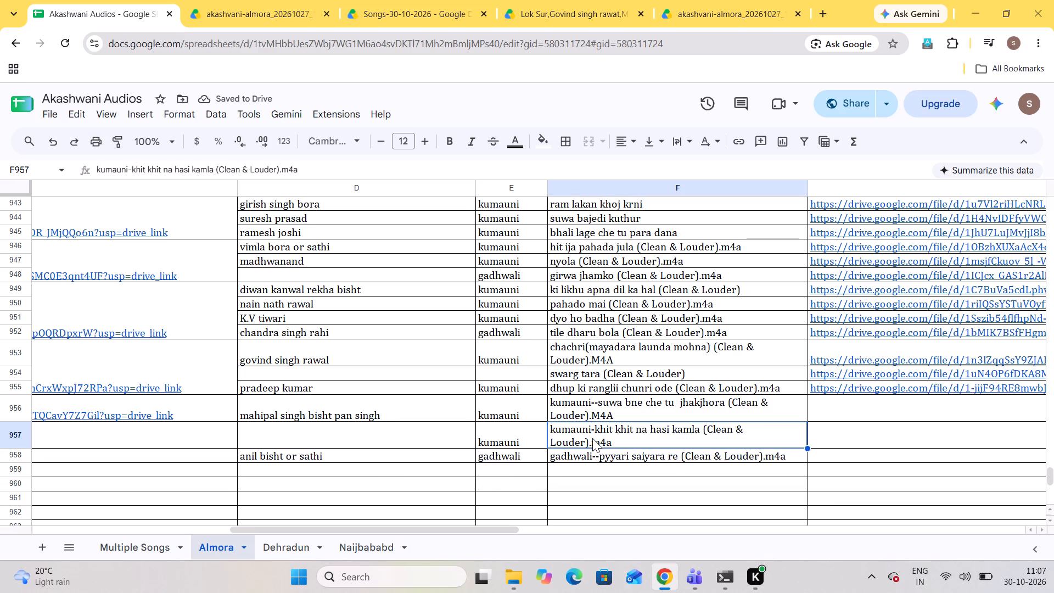
double_click(592, 438)
drag(595, 432, 584, 431)
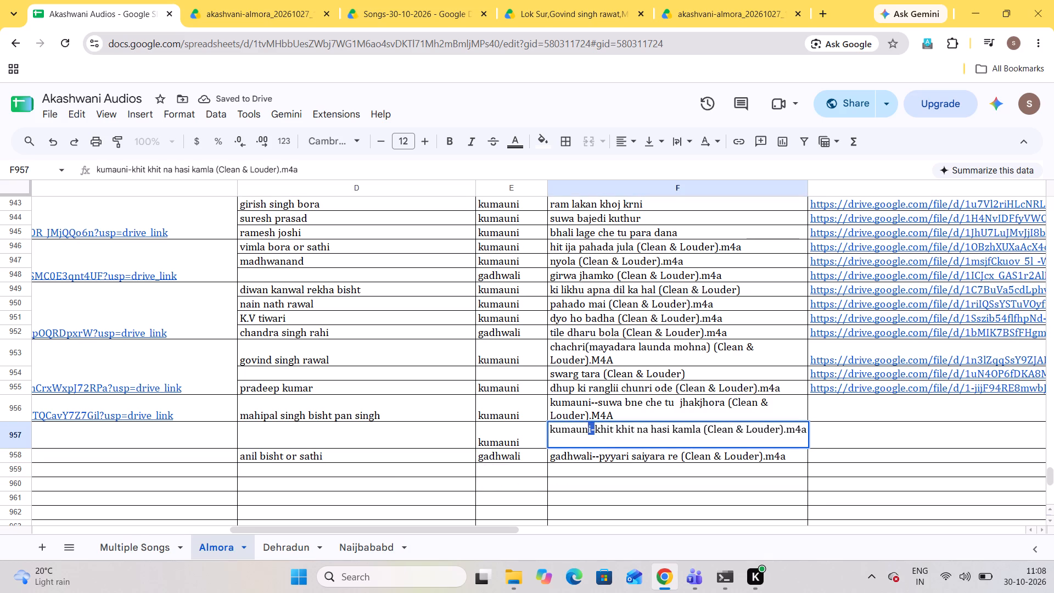
drag(584, 431, 544, 424)
key(BackSpace)
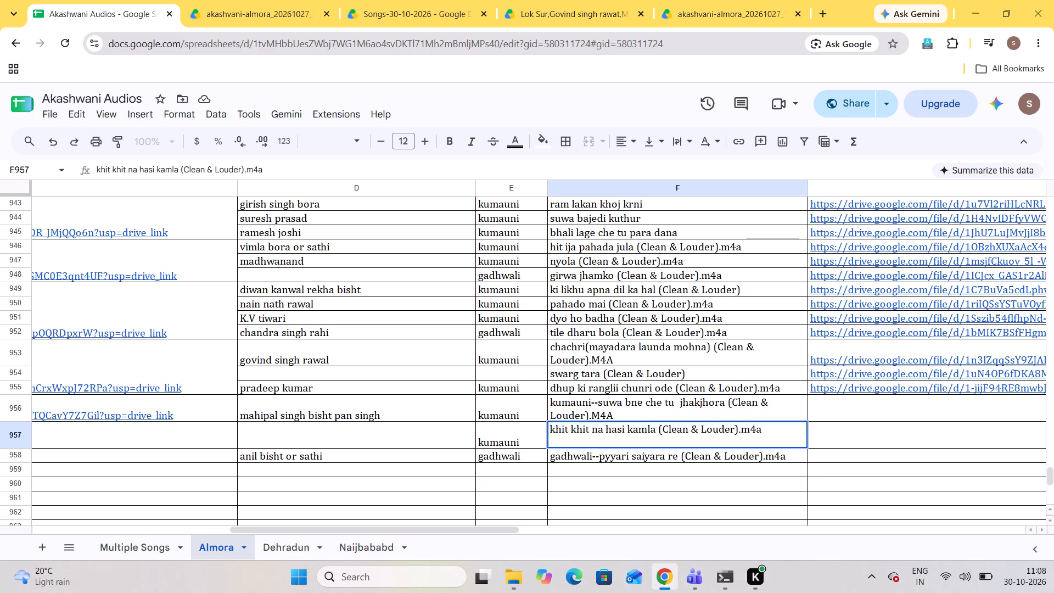
double_click(596, 458)
double_click(598, 442)
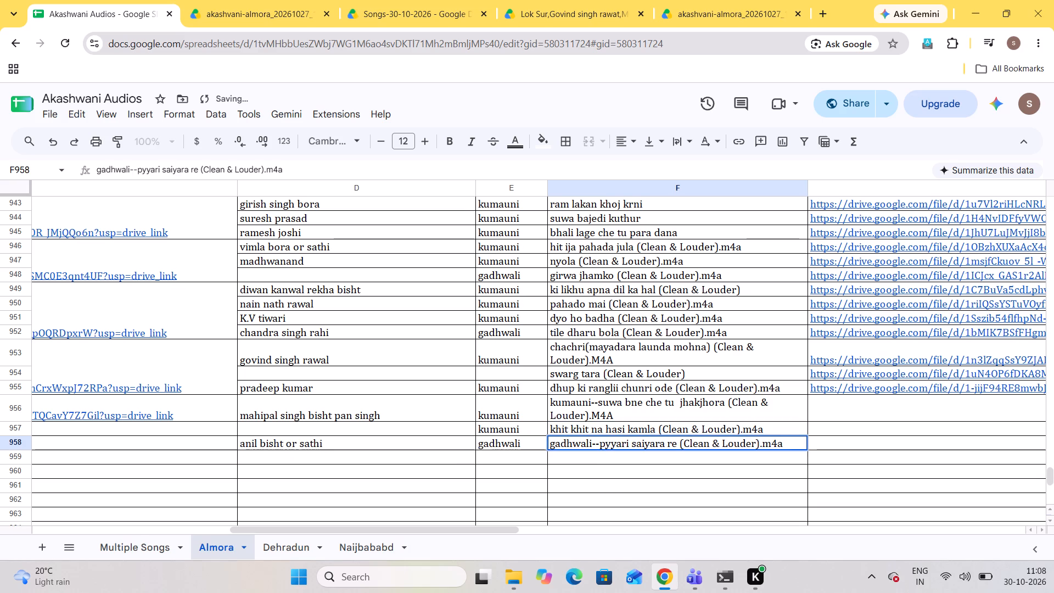
drag(598, 440, 551, 438)
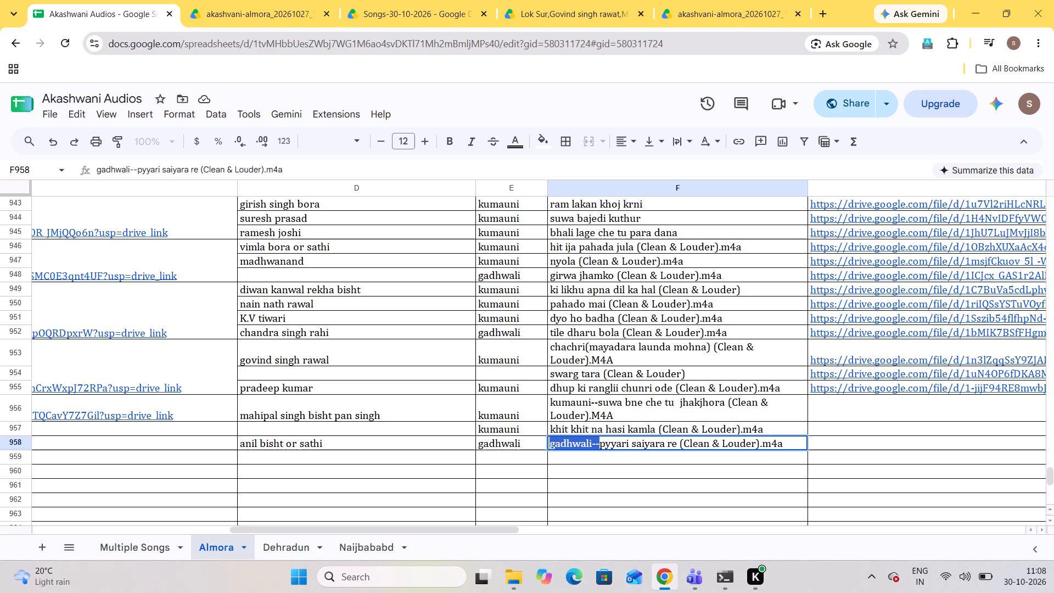
key(BackSpace)
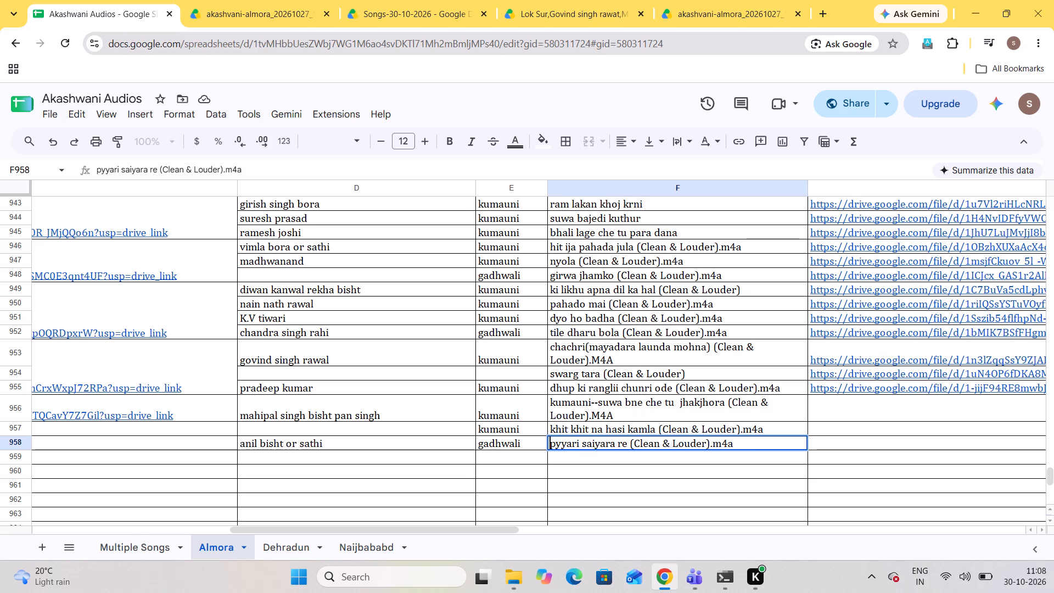
double_click(621, 413)
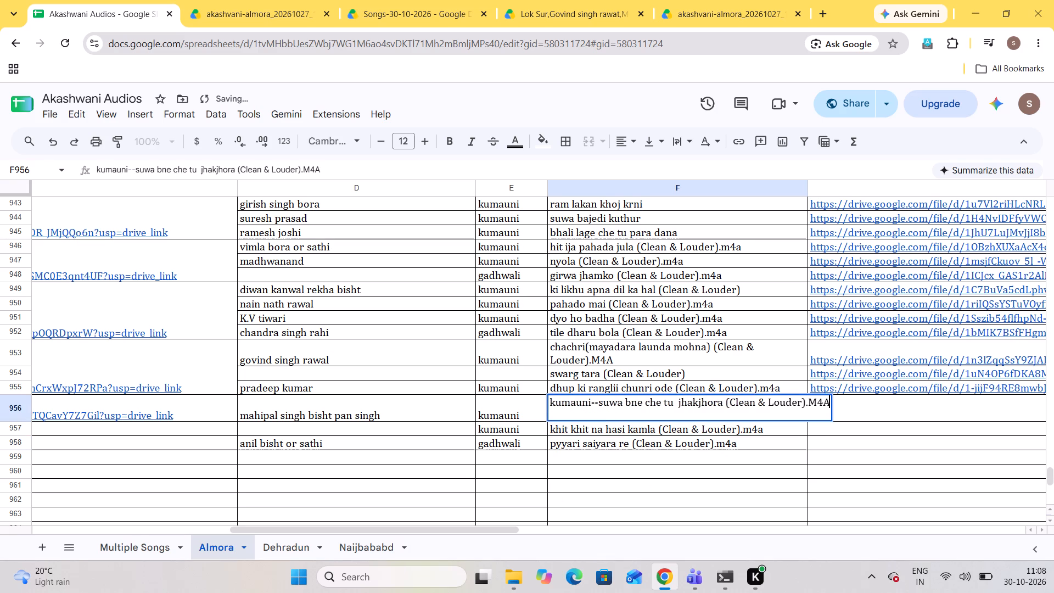
drag(597, 401, 548, 395)
key(BackSpace)
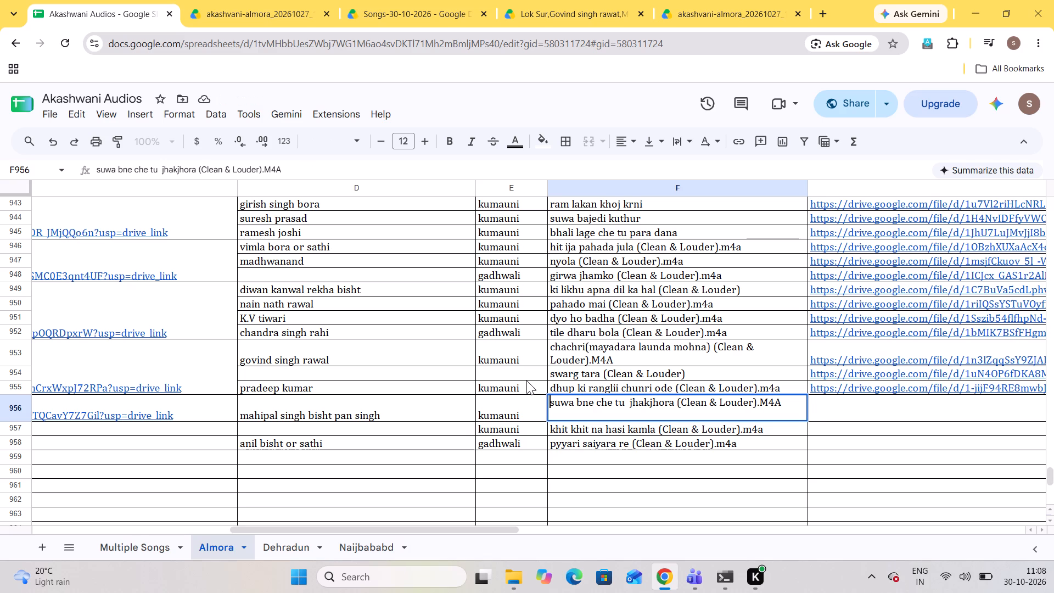
Merge cells C956:C958 into one cell for the folder link.
click(197, 411)
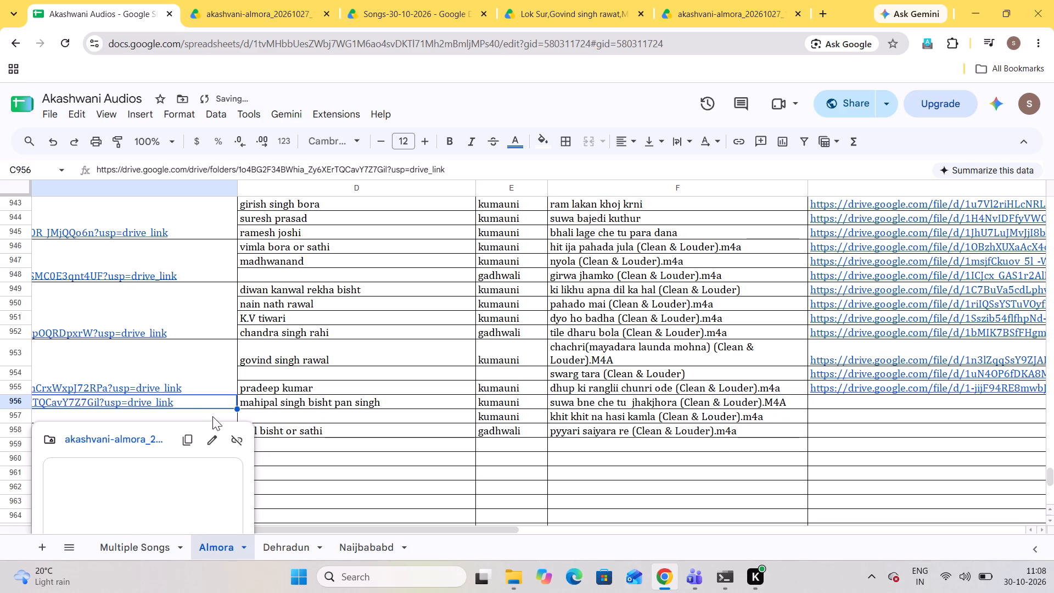
ctrl+click(216, 414)
ctrl+click(217, 429)
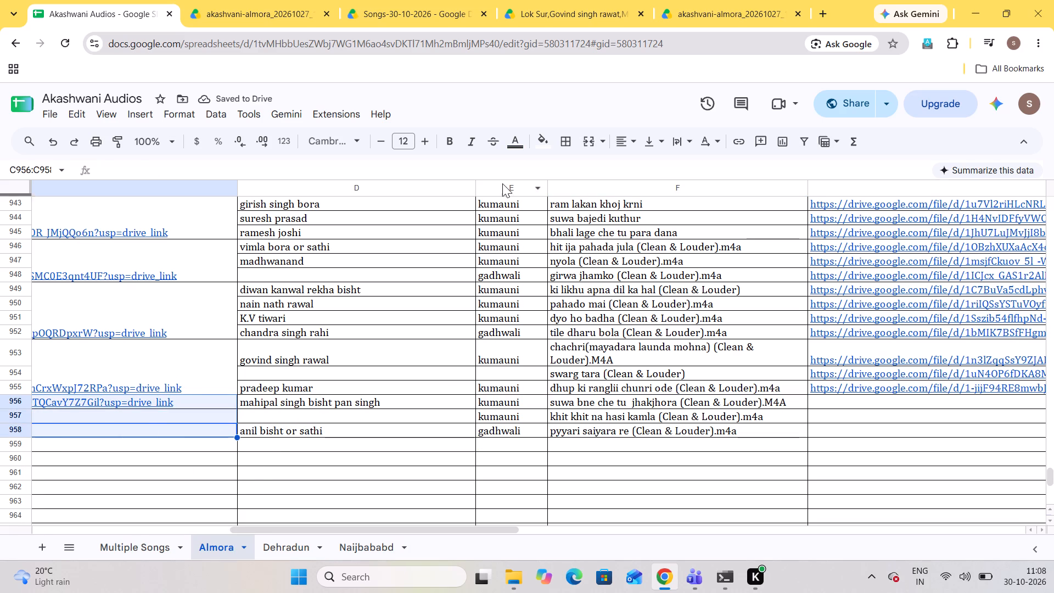
click(585, 145)
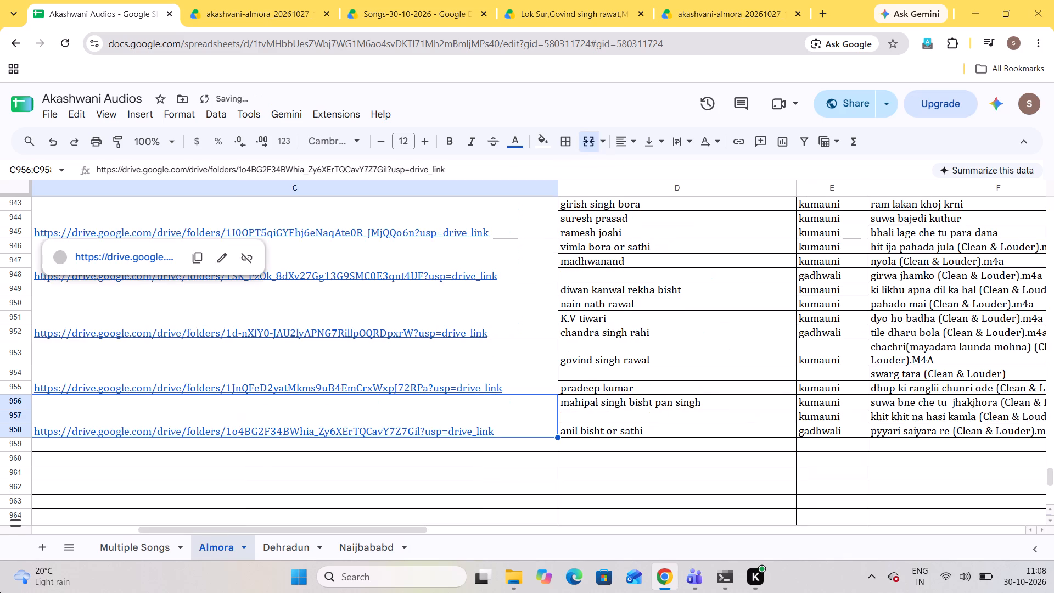
scroll(341, 400, right, 6)
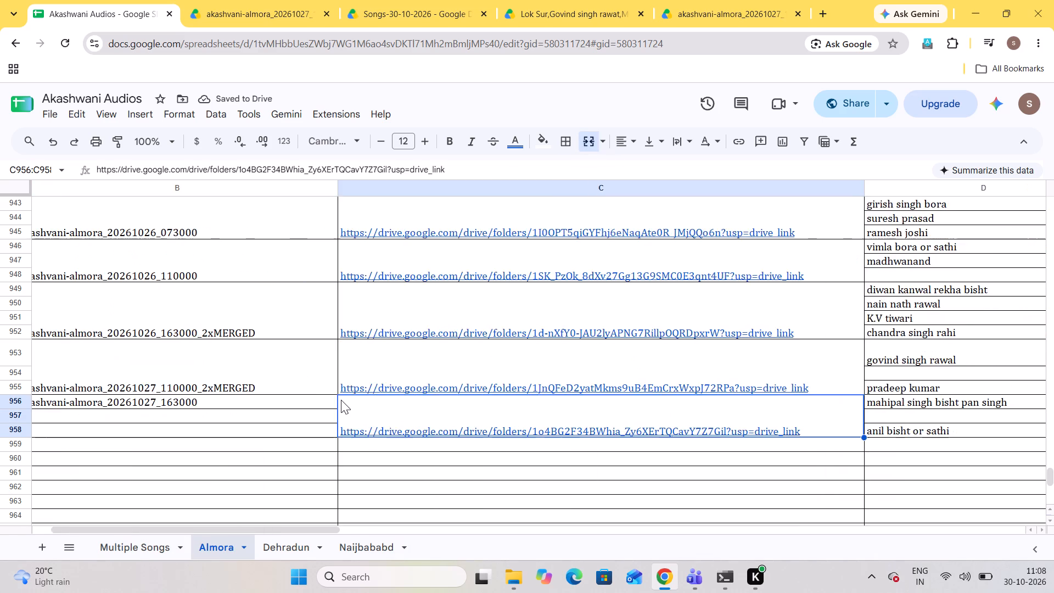
Merge cells B956:B958 into one cell for the folder name akashvani-almora_20261027_163000.
click(336, 402)
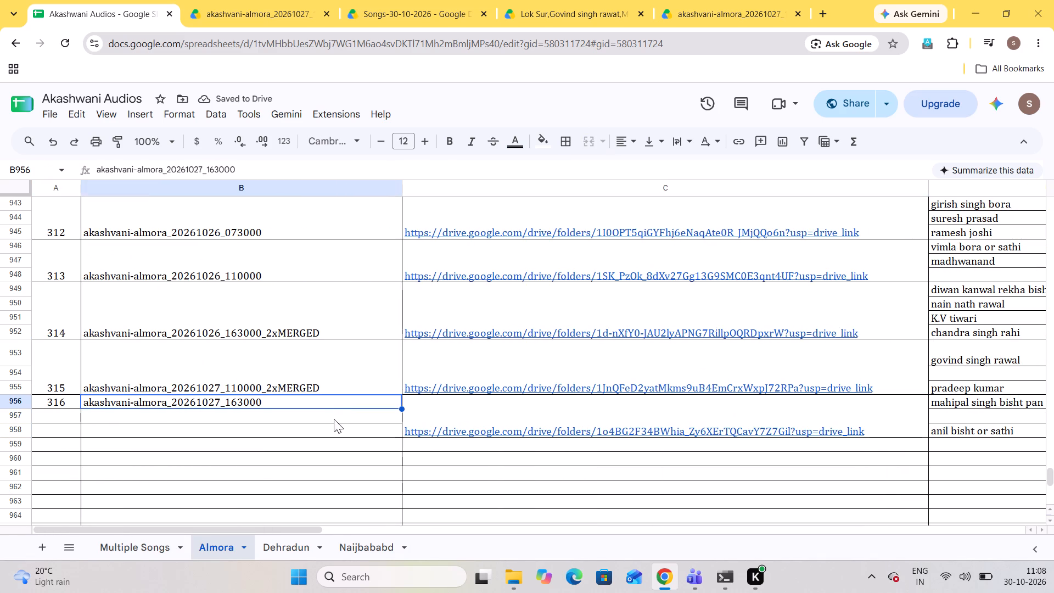
click(334, 418)
ctrl+click(338, 432)
ctrl+click(339, 403)
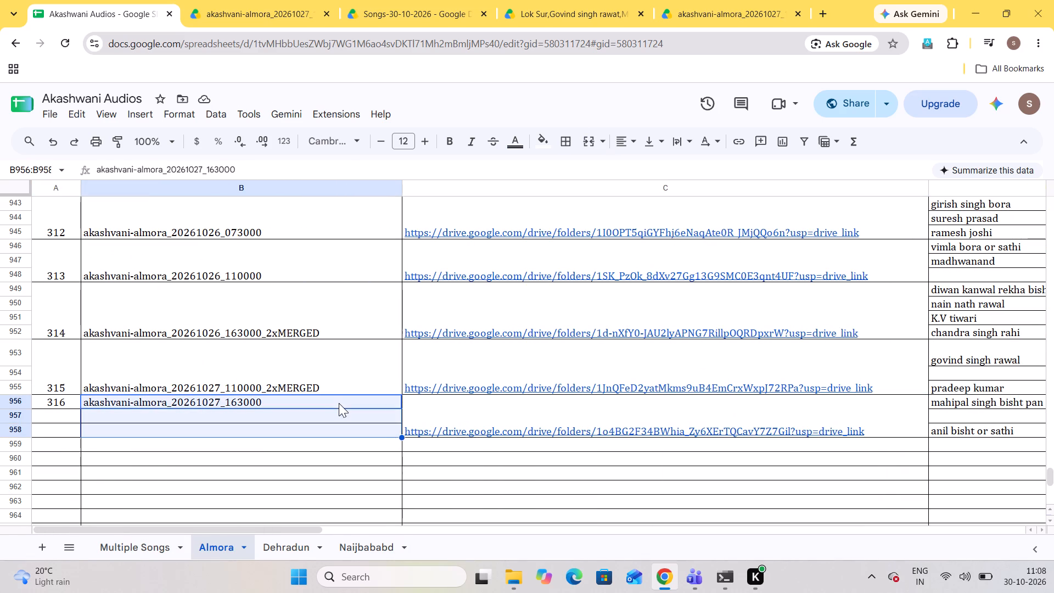
click(584, 135)
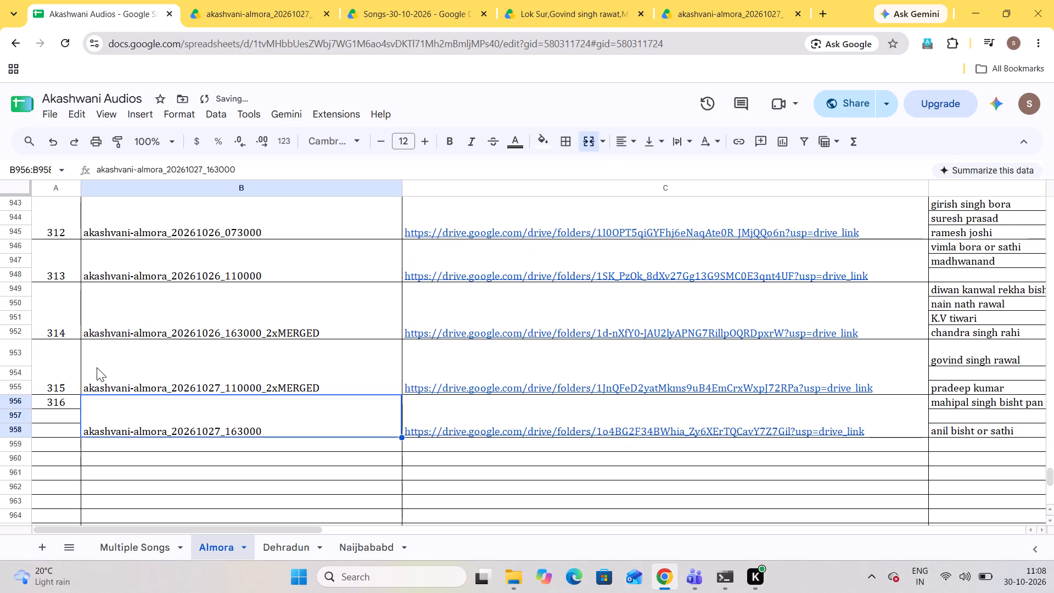
Merge cells A956:A958 into one cell for the serial number 316.
click(66, 404)
ctrl+click(61, 417)
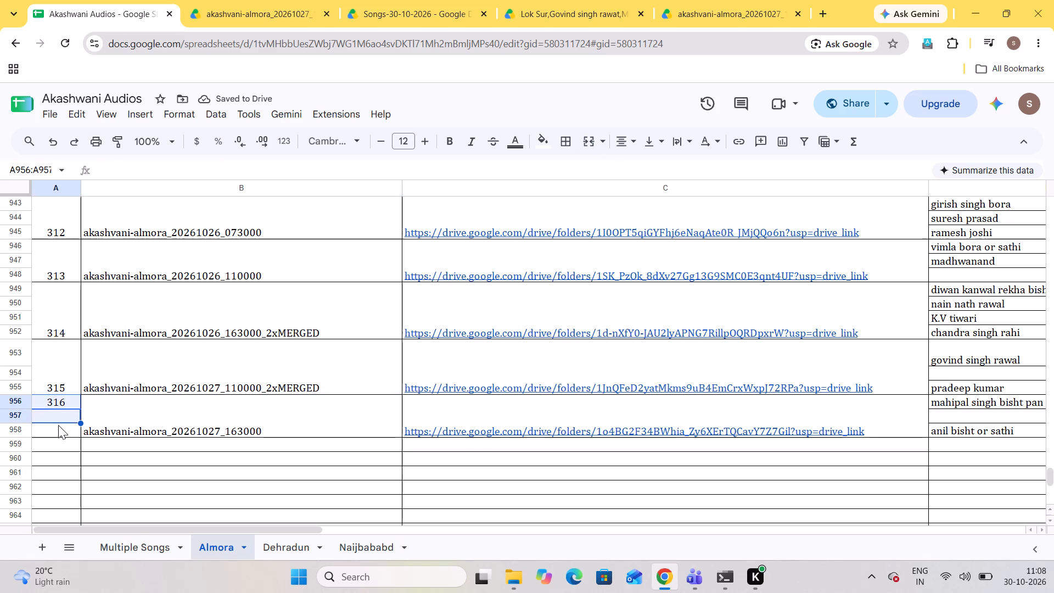
ctrl+click(58, 431)
click(591, 141)
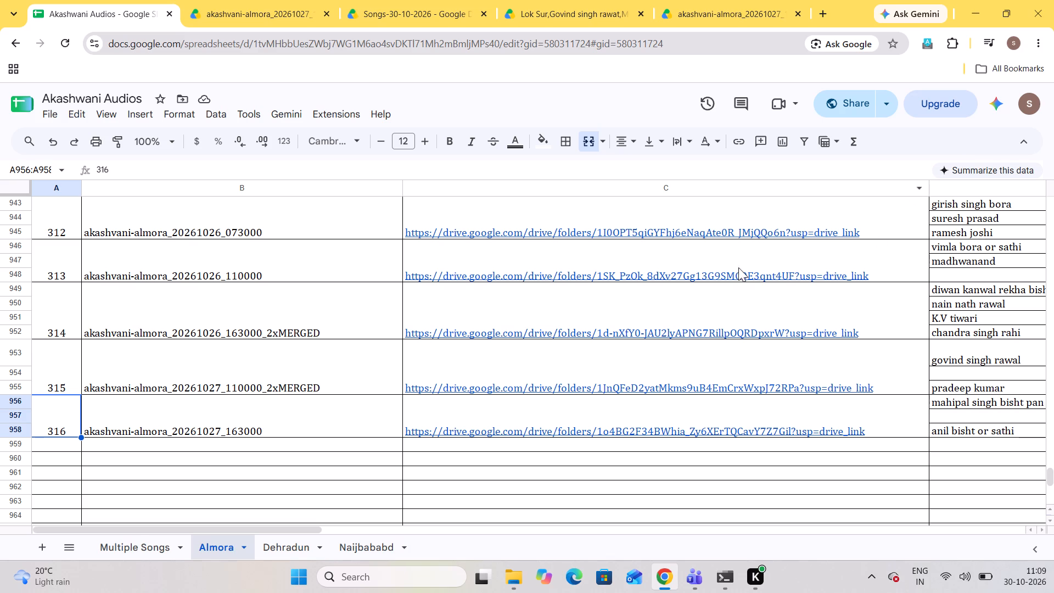
Correct the spelling of the song title in F958 to "pyari saiyara re (Clean & Louder).m4a".
scroll(508, 430, left, 7)
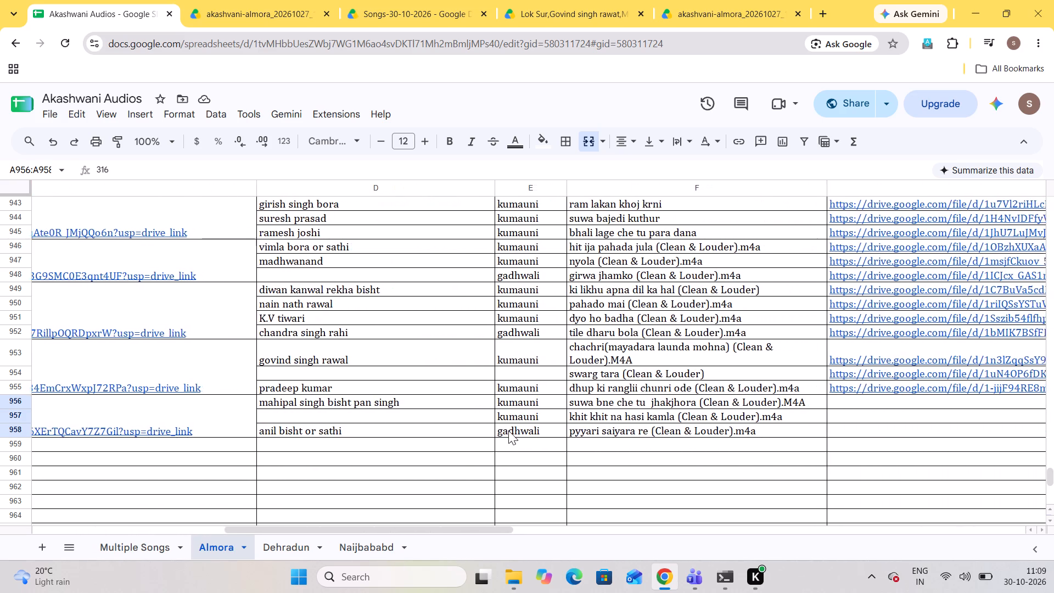
scroll(508, 430, left, 1)
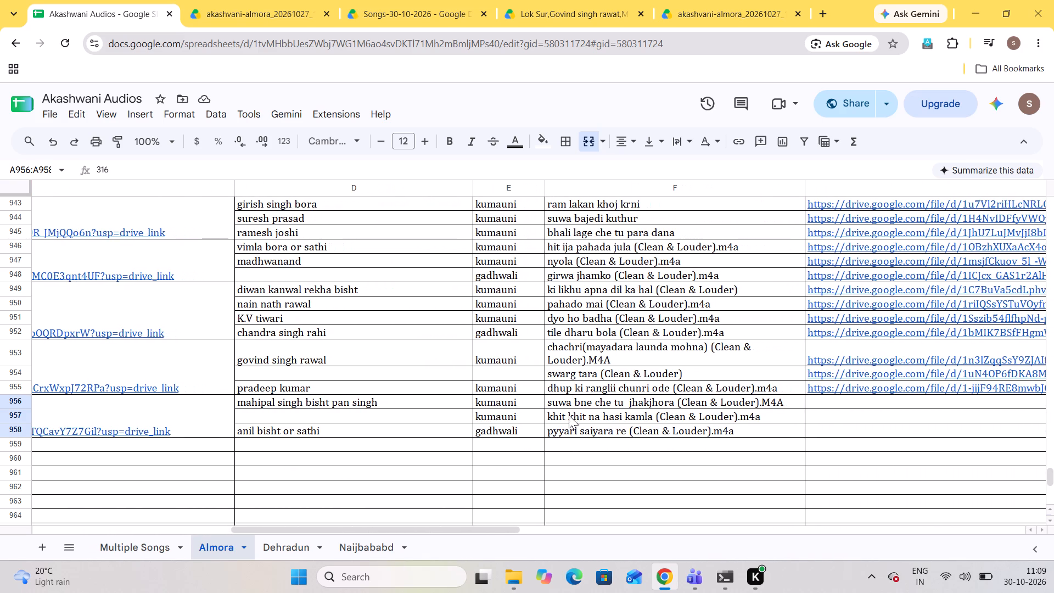
double_click(557, 435)
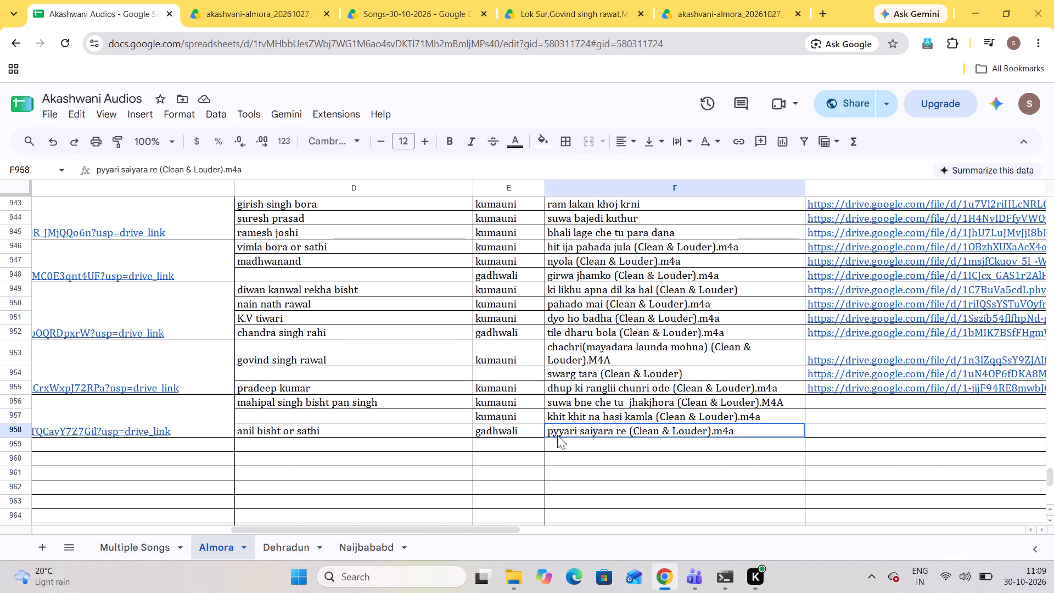
click(557, 435)
key(BackSpace)
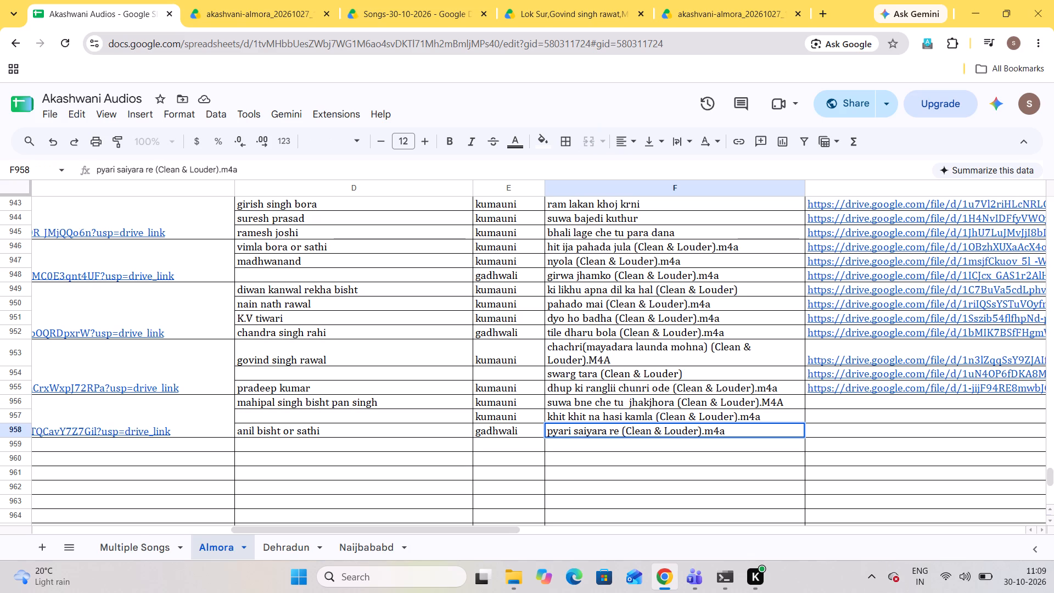
click(570, 448)
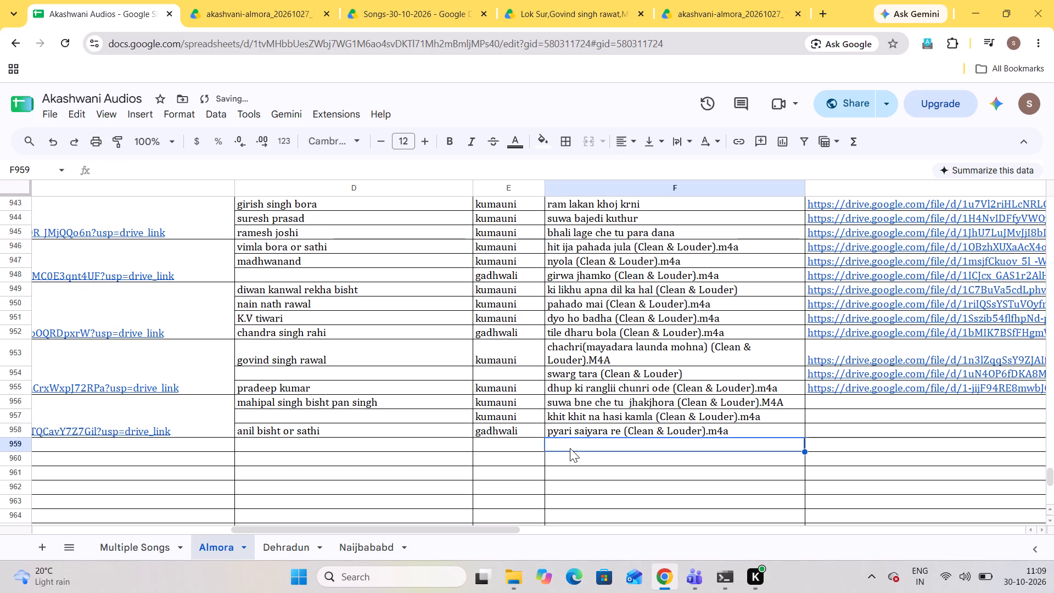
click(595, 436)
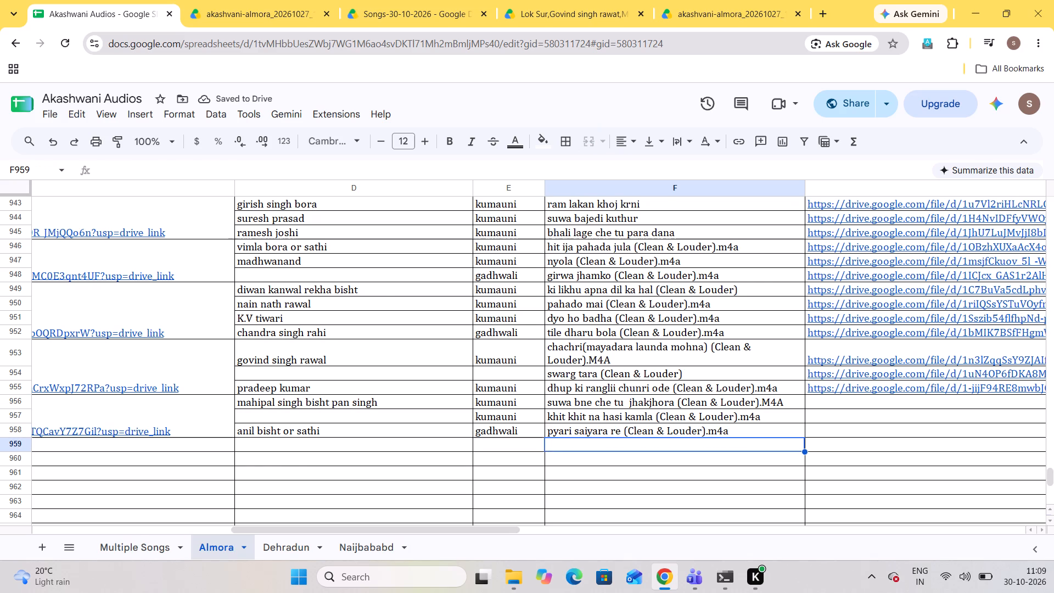
Dismiss the pending file rename in Drive and check the Songs-30-10-2026 folder's subfolders against the last entries in the Almora sheet.
scroll(595, 436, right, 3)
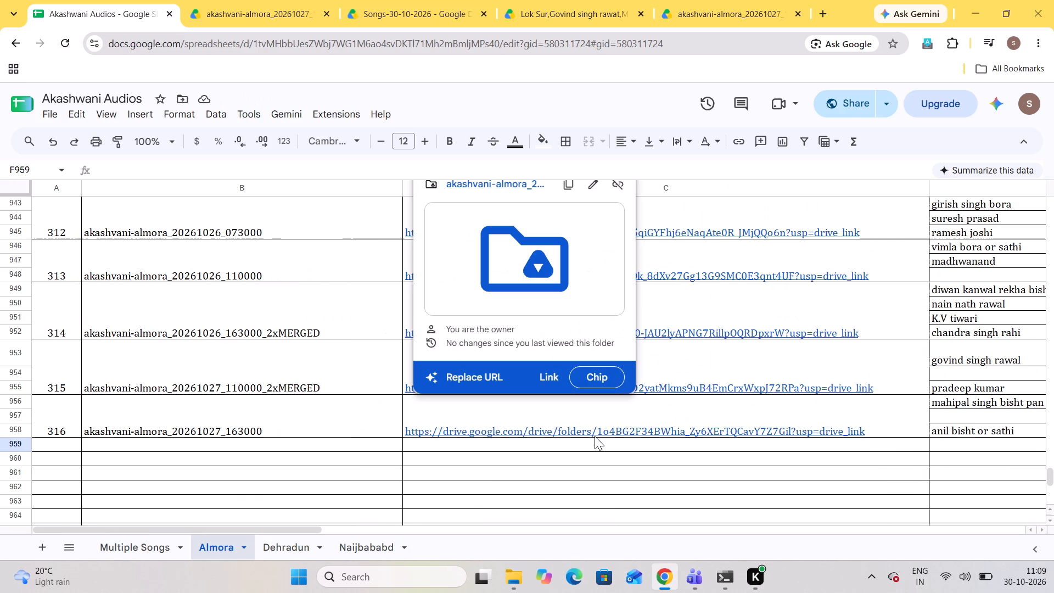
click(245, 4)
click(326, 117)
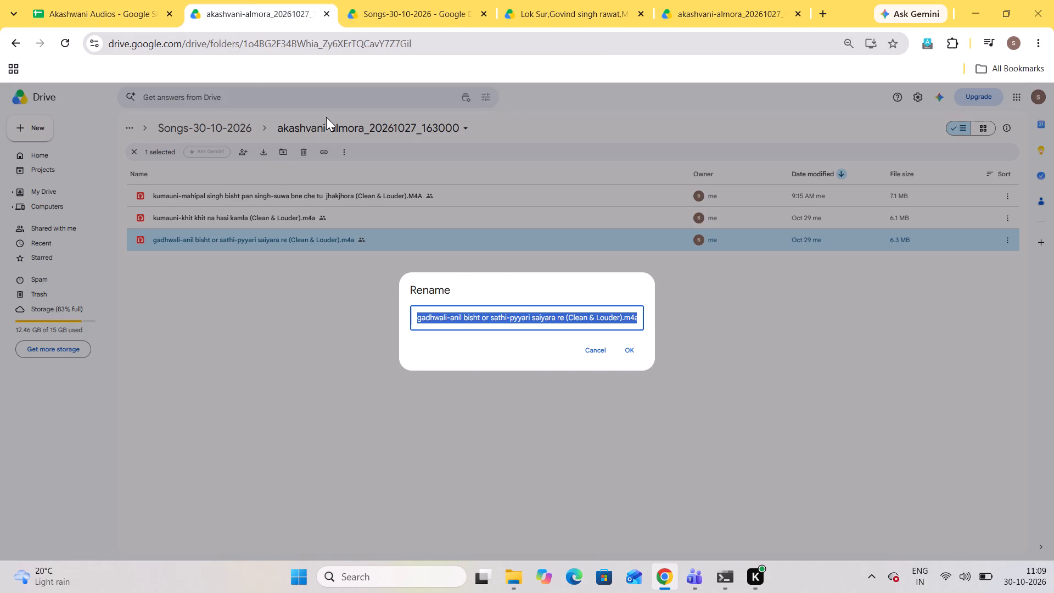
click(234, 122)
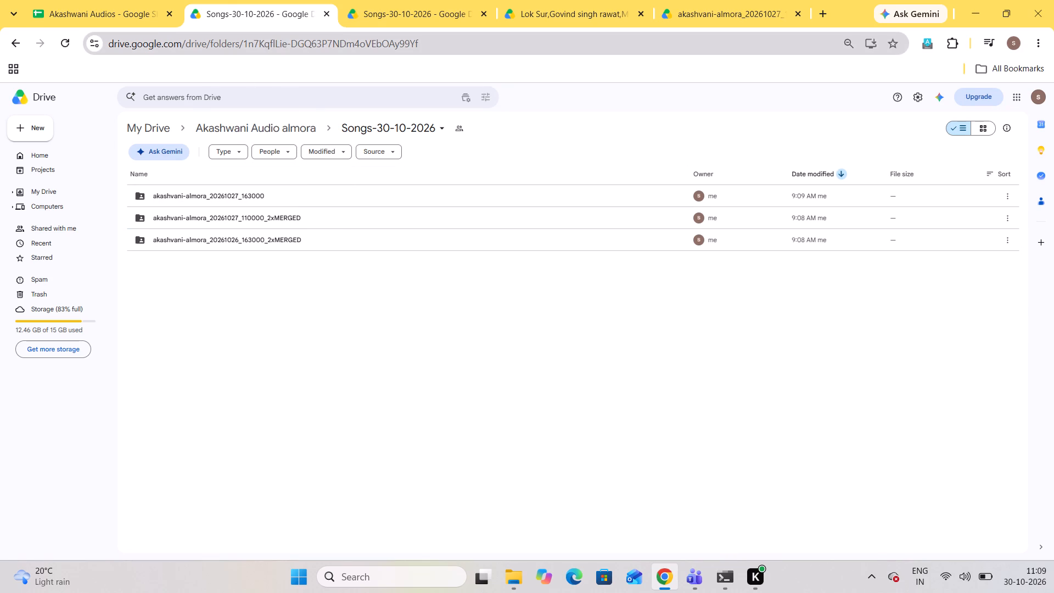
click(143, 11)
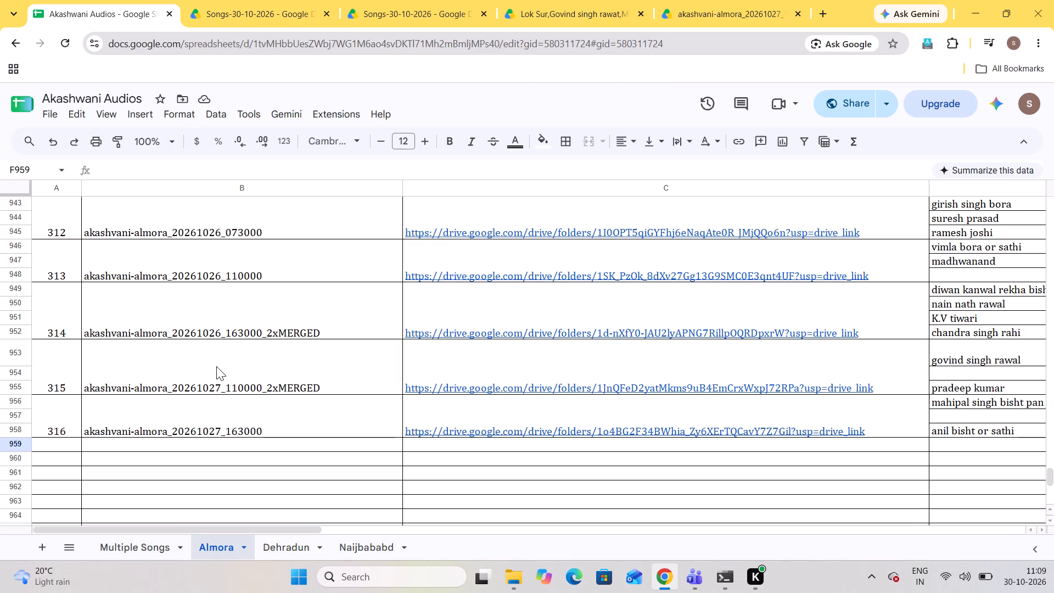
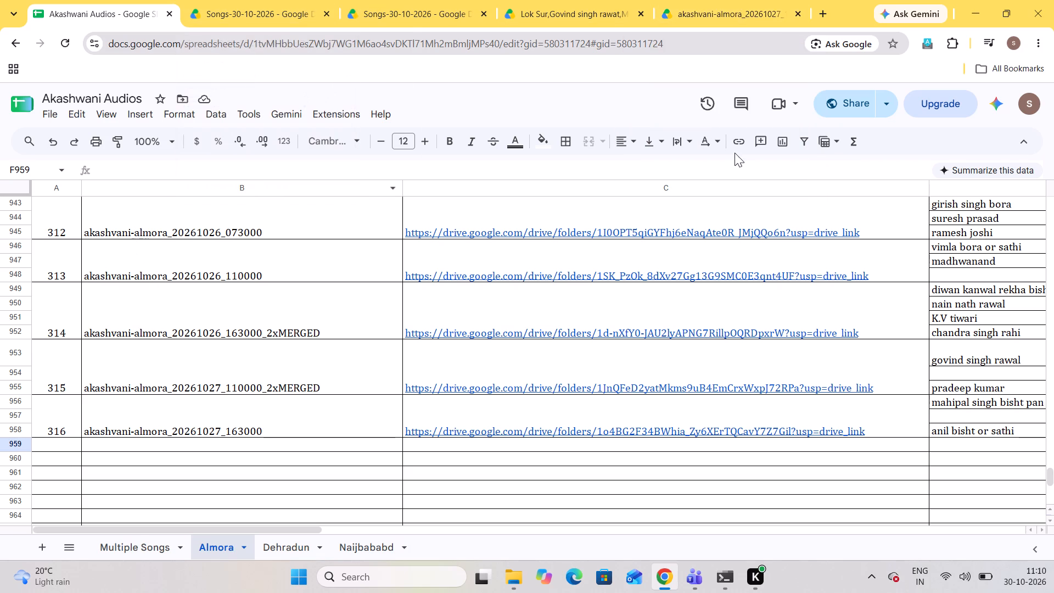
Review today's version history for the Almora, Dehradun and Naijbababd sheets and check the local 29-10-2026 folder's subfolders.
click(706, 104)
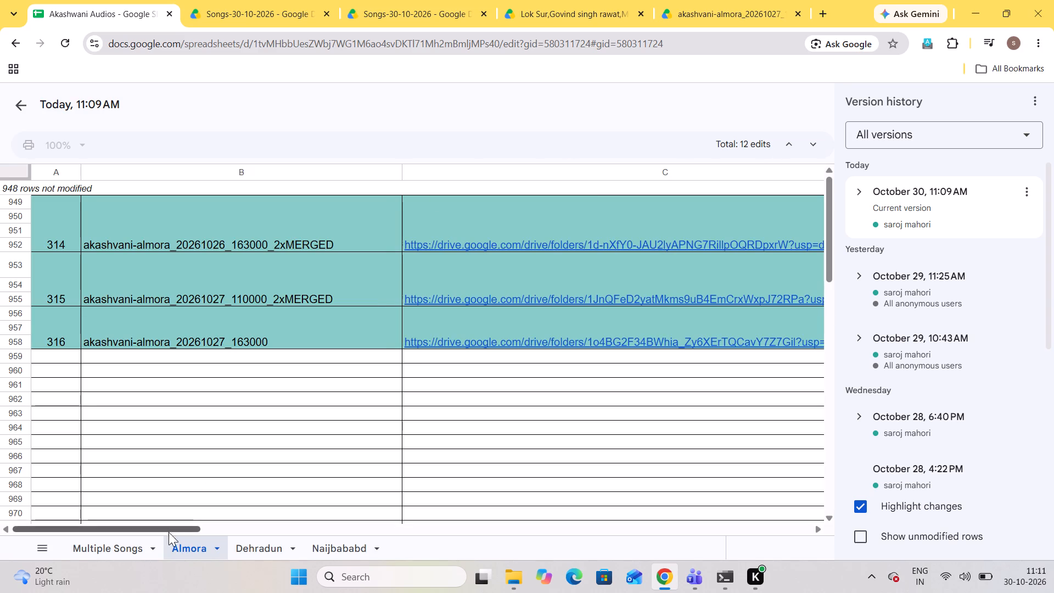
click(265, 548)
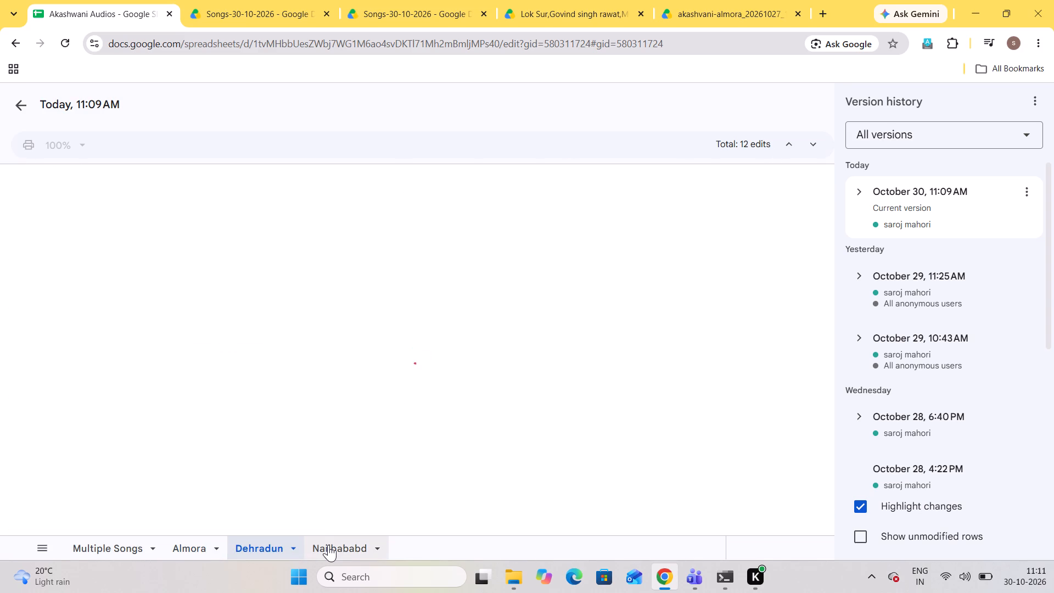
click(328, 545)
click(259, 545)
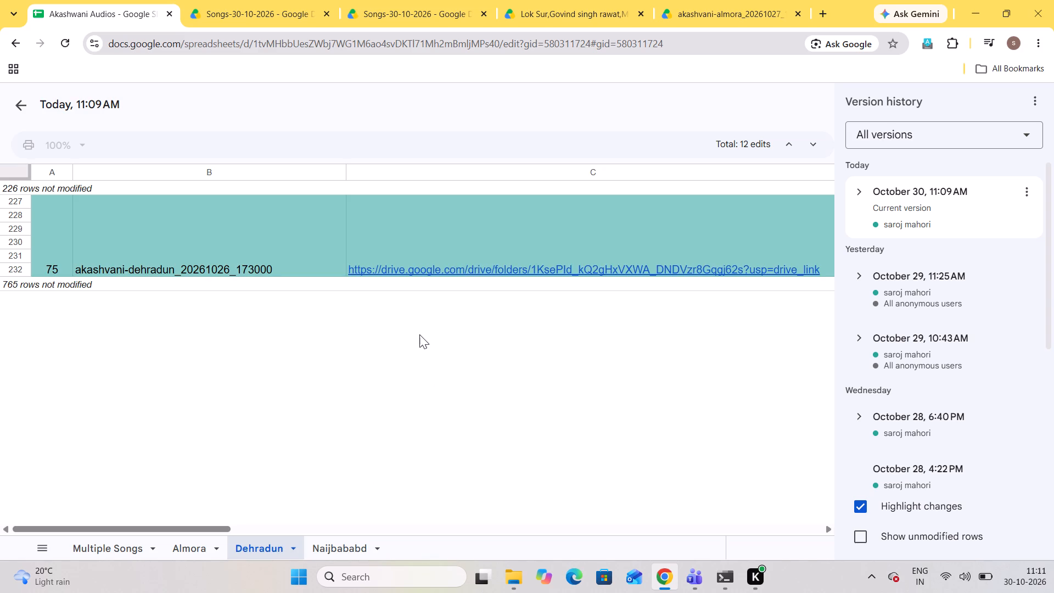
scroll(419, 334, up, 1)
click(502, 581)
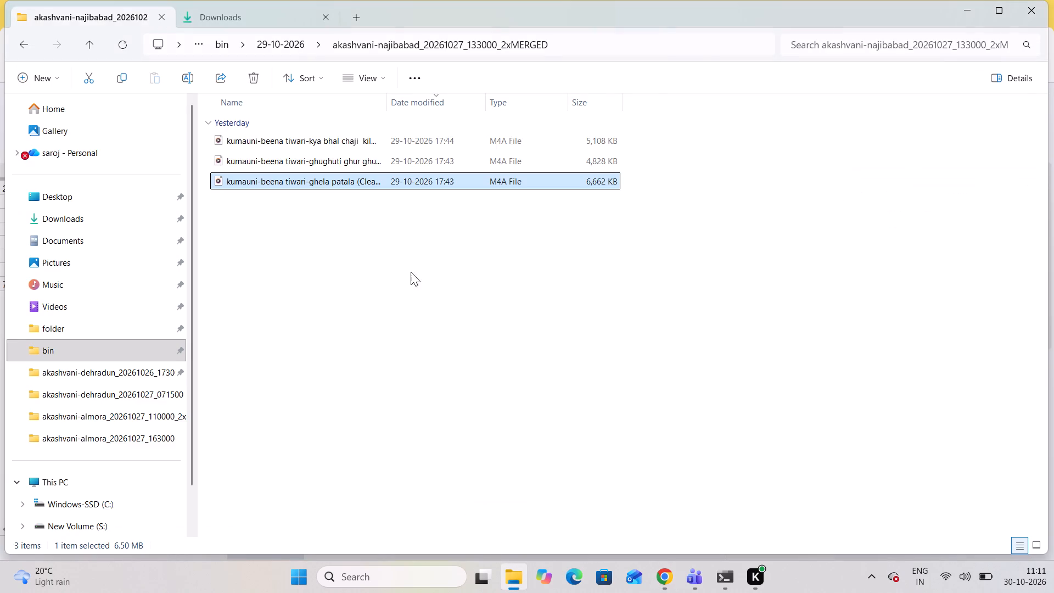
click(278, 46)
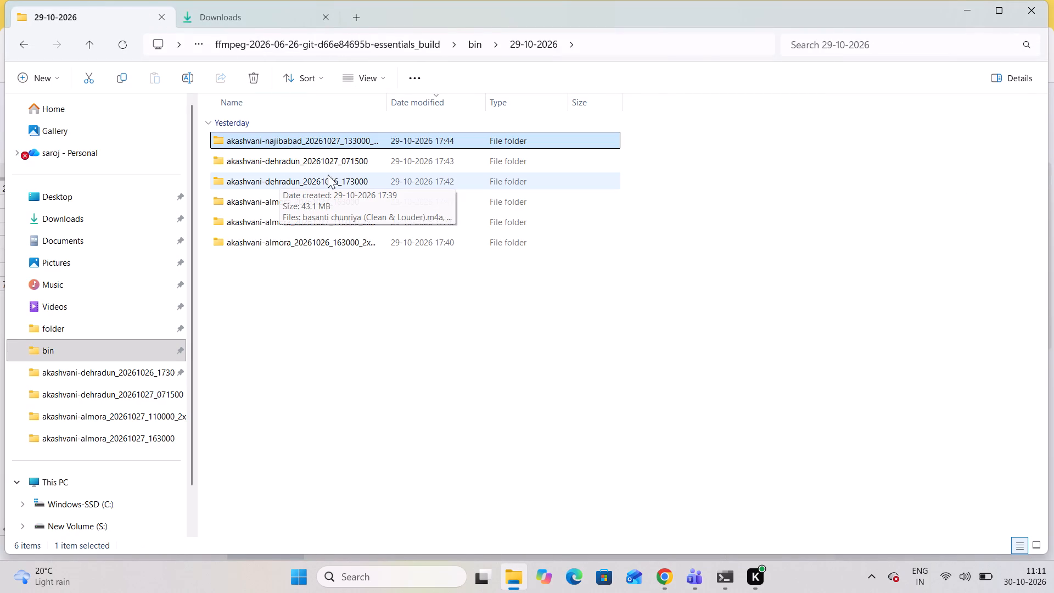
click(972, 14)
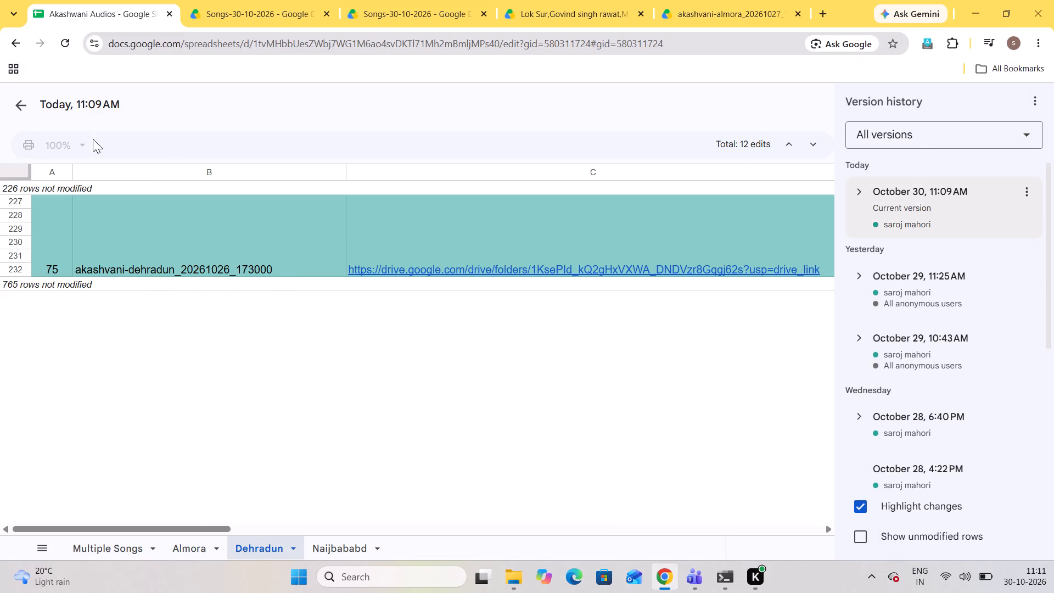
click(21, 99)
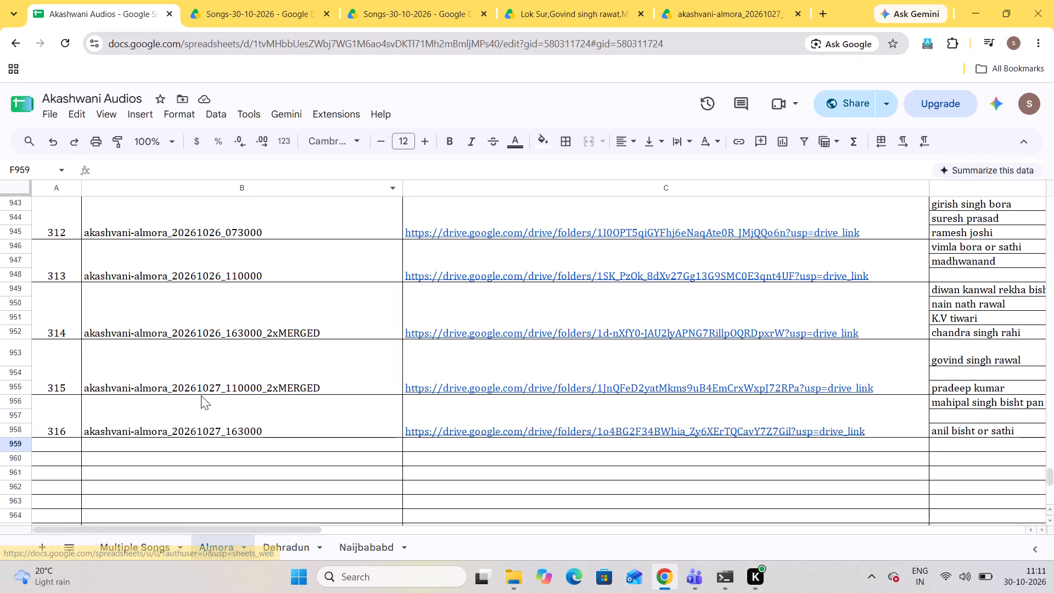
Enter serial number 76 in cell A233 of the Dehradun sheet.
click(215, 447)
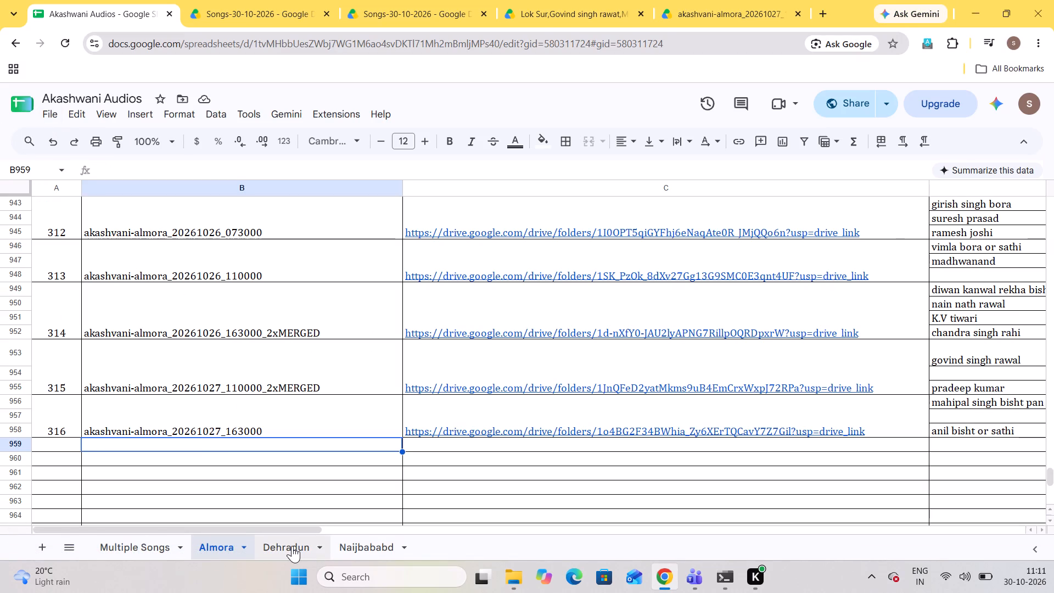
click(292, 545)
click(219, 399)
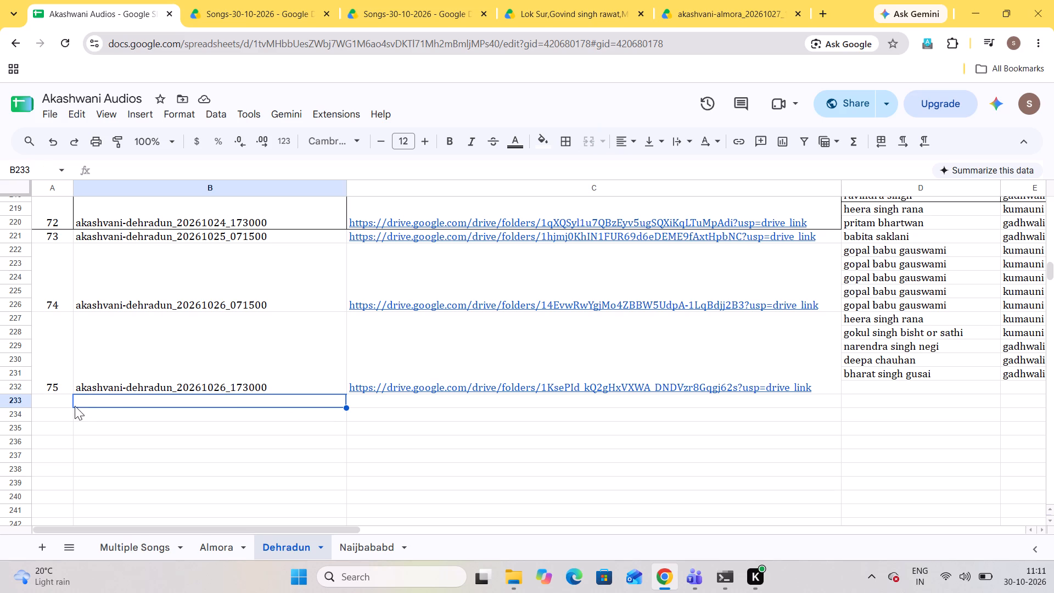
click(61, 401)
text(76)
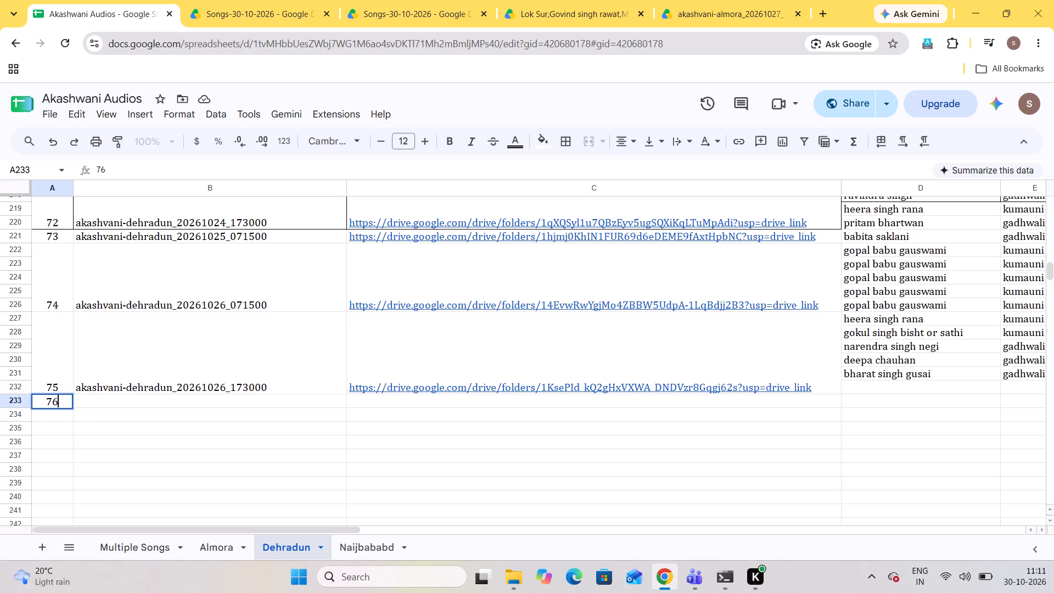
click(118, 401)
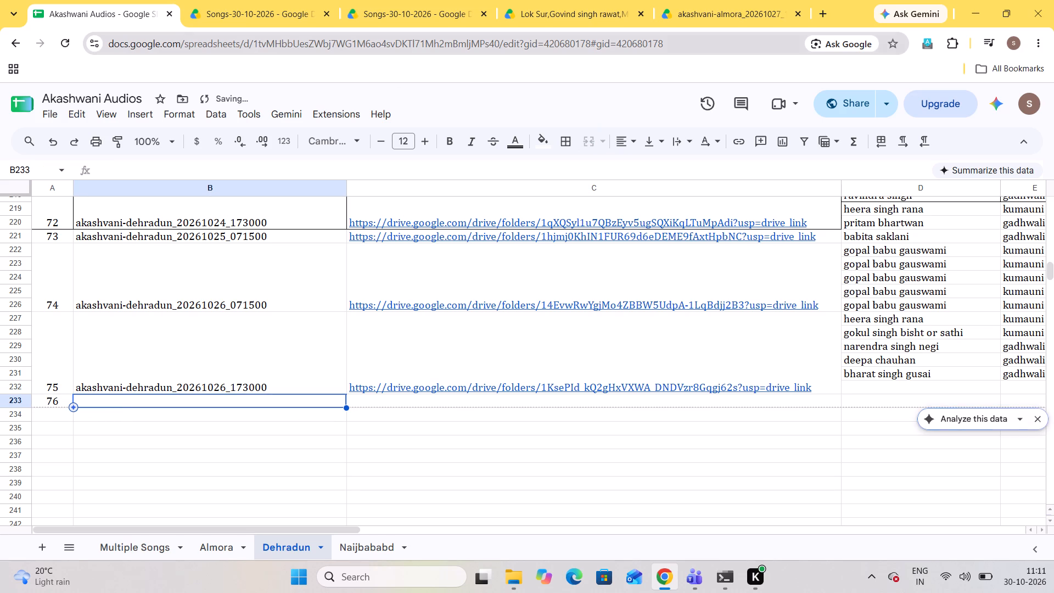
Open the folder akashvani-dehradun_20261027_071500 inside Akashwani Audio_dehradoon, 30-10-2026, in Drive.
click(237, 17)
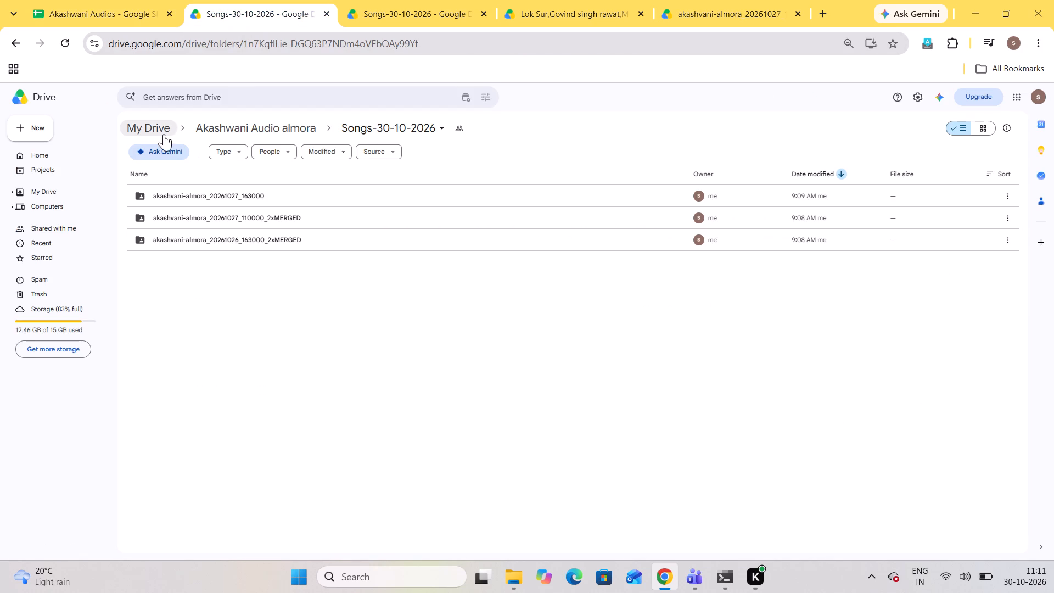
click(162, 131)
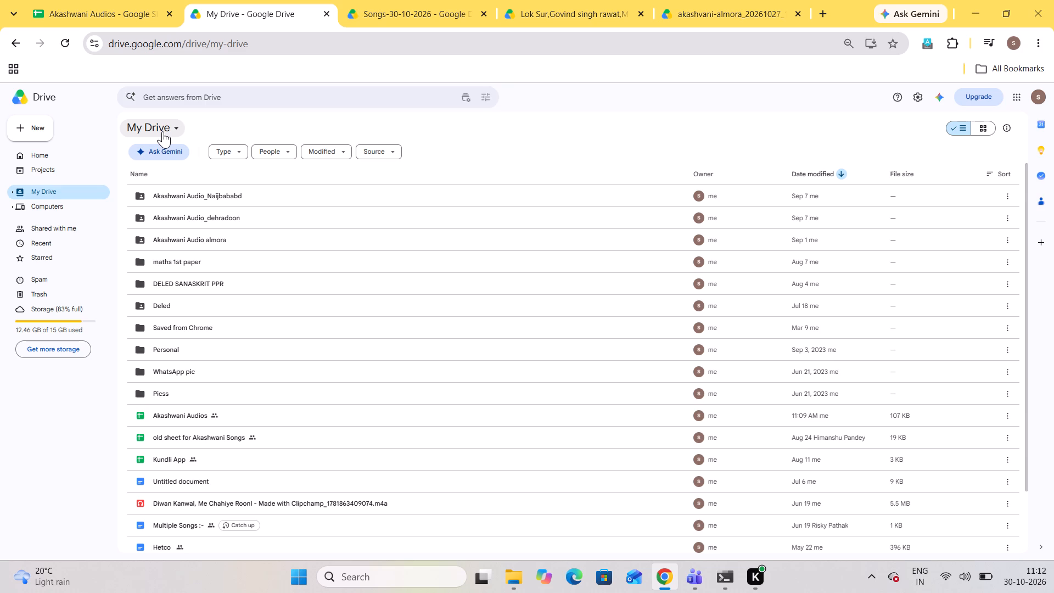
click(197, 213)
double_click(197, 213)
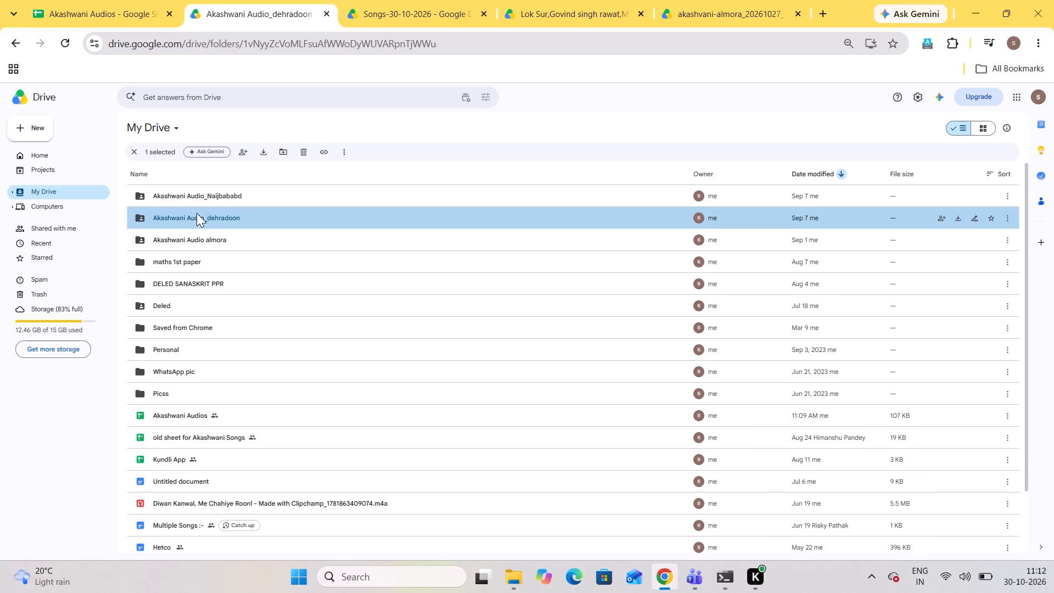
double_click(190, 200)
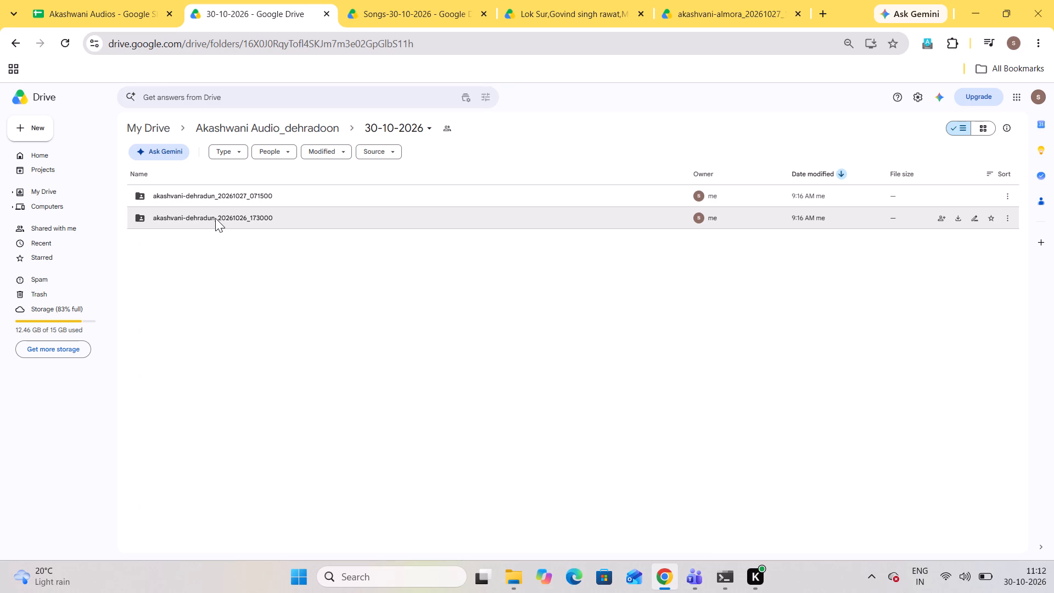
click(215, 218)
click(210, 193)
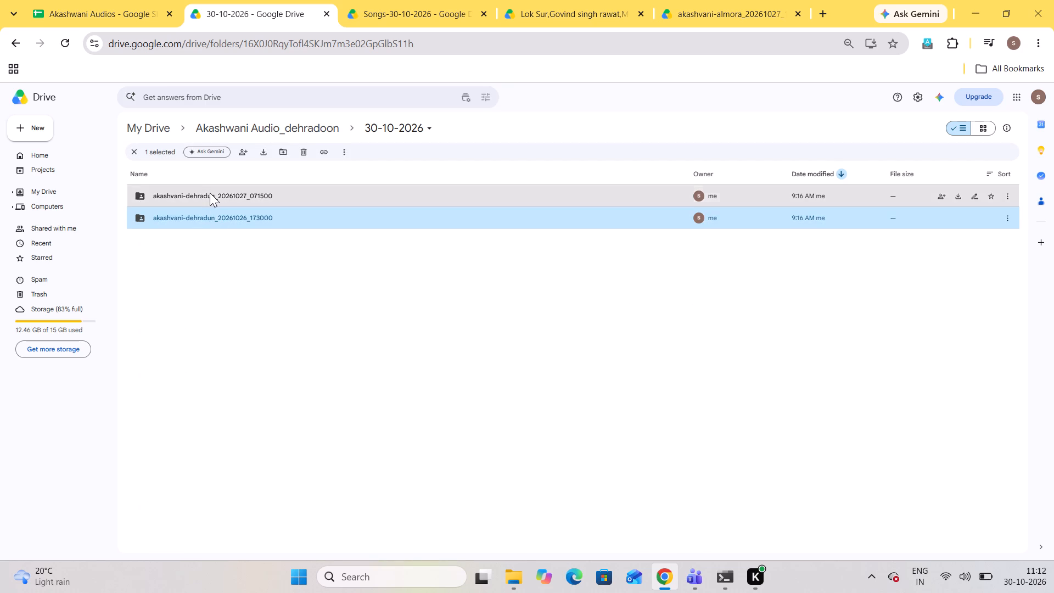
double_click(210, 193)
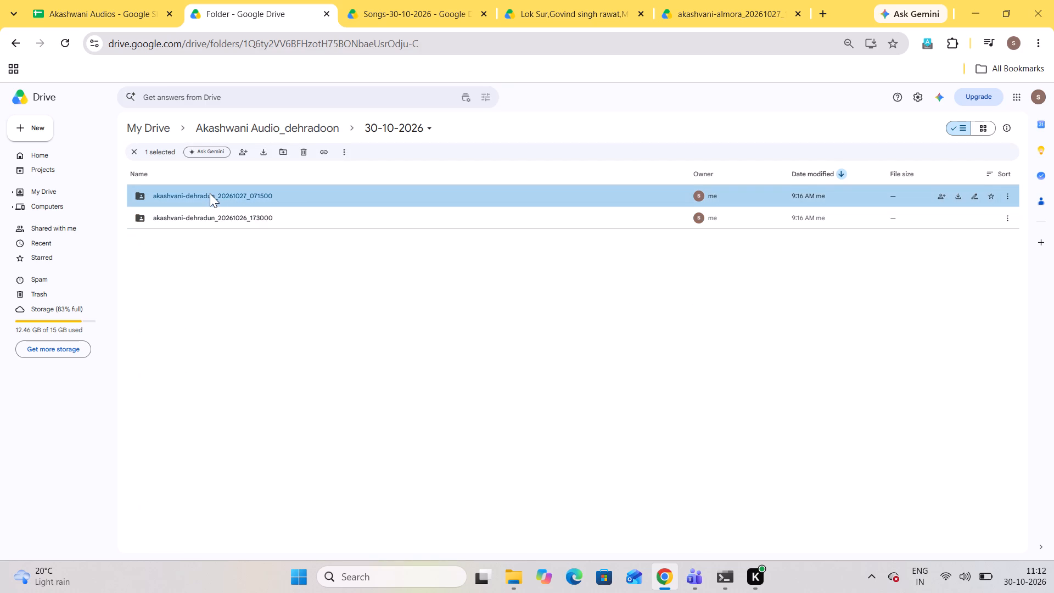
Copy the Drive folder's name akashvani-dehradun_20261027_071500 into cell B233 of the Dehradun sheet.
click(291, 130)
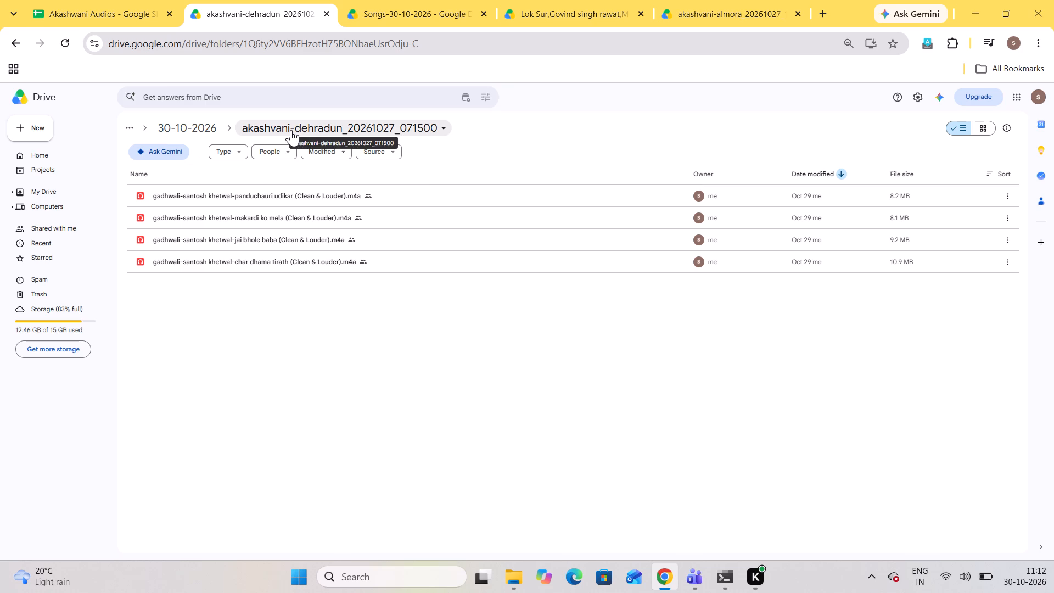
click(298, 178)
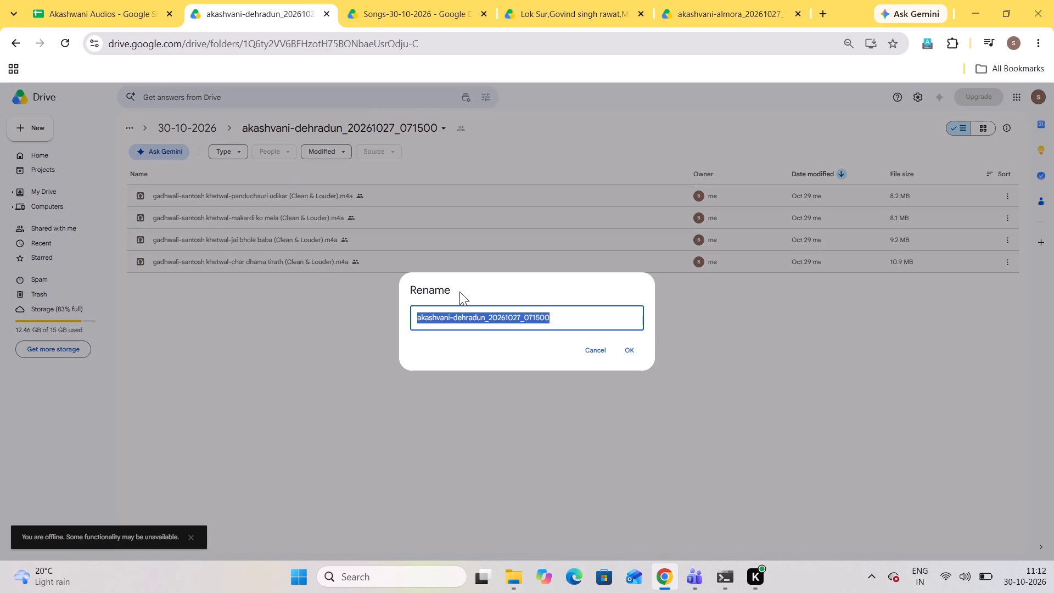
key(ctrl+c)
key(ctrl+c)
click(68, 10)
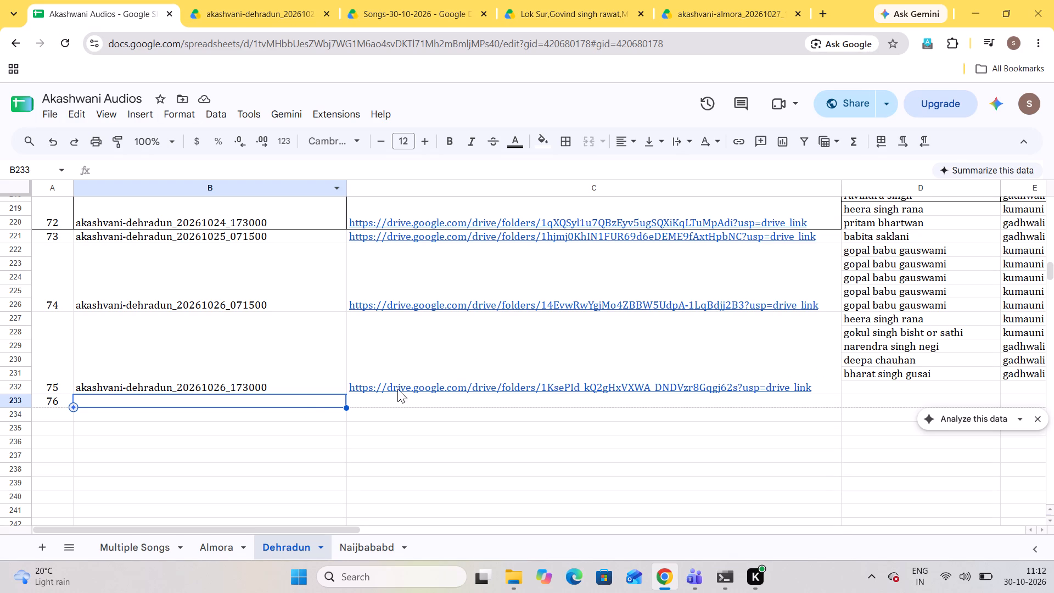
key(ctrl+v)
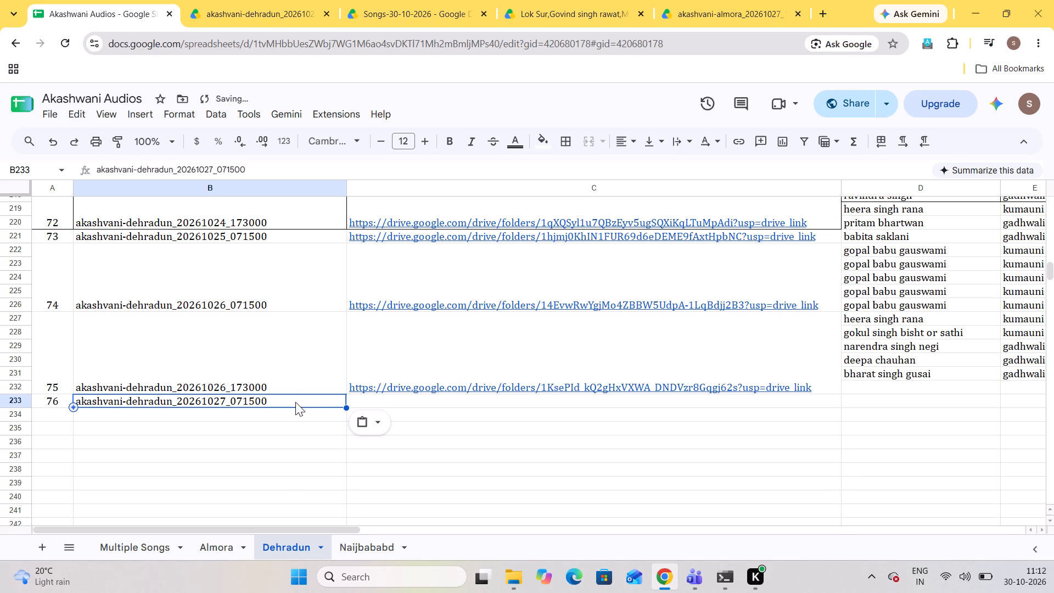
Copy the share link of the Drive folder akashvani-dehradun_20261027_071500 into cell C233 of the Dehradun sheet.
click(388, 398)
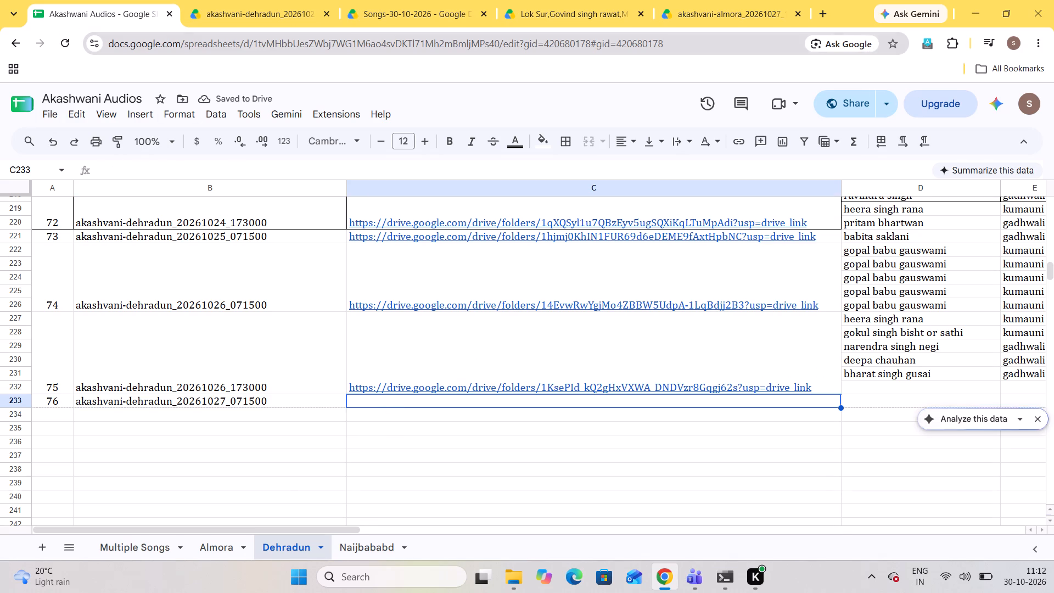
click(259, 13)
click(435, 176)
click(425, 131)
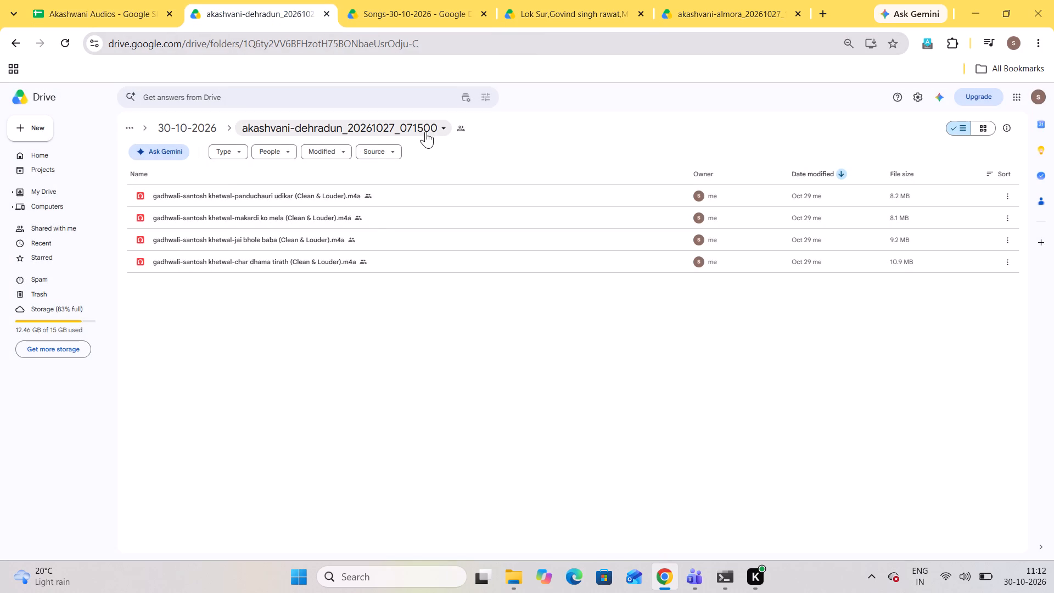
click(398, 249)
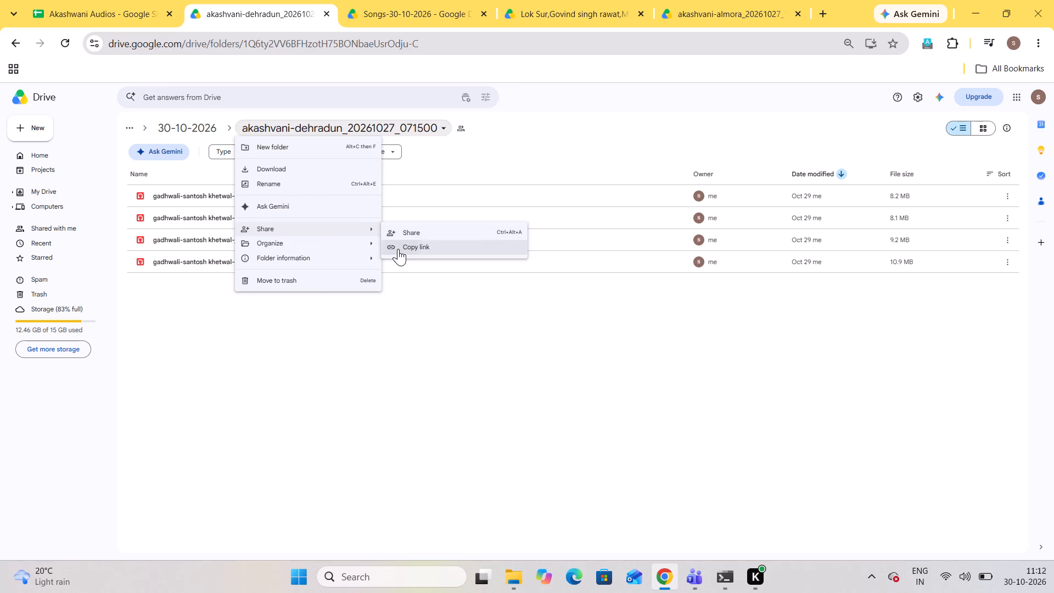
click(137, 19)
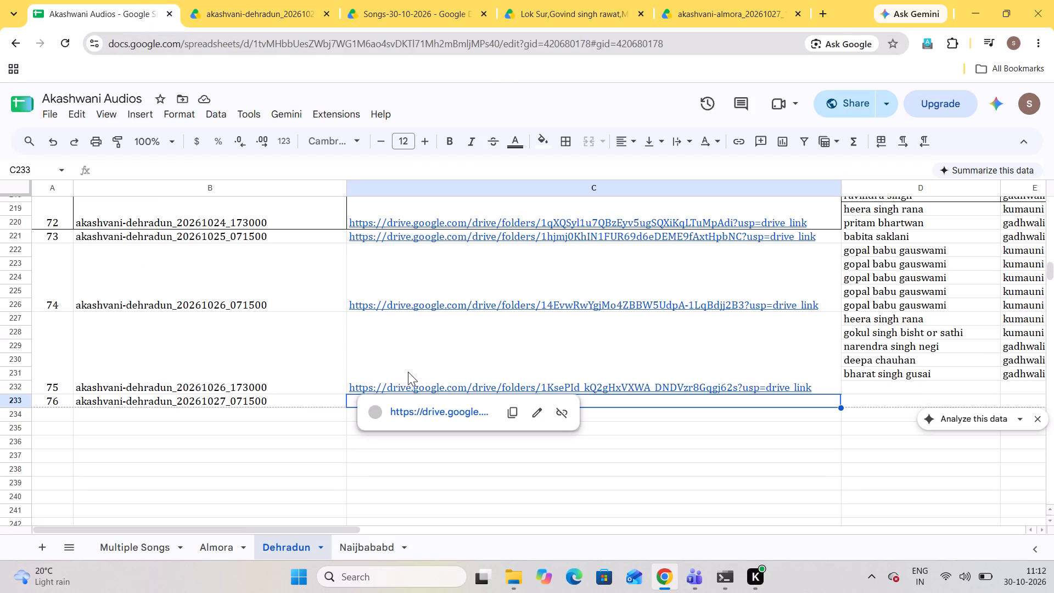
key(ctrl+v)
Copy the full file name of the panduchauri udikar song from the Drive folder into cell F233 of the Dehradun sheet.
scroll(408, 372, left, 6)
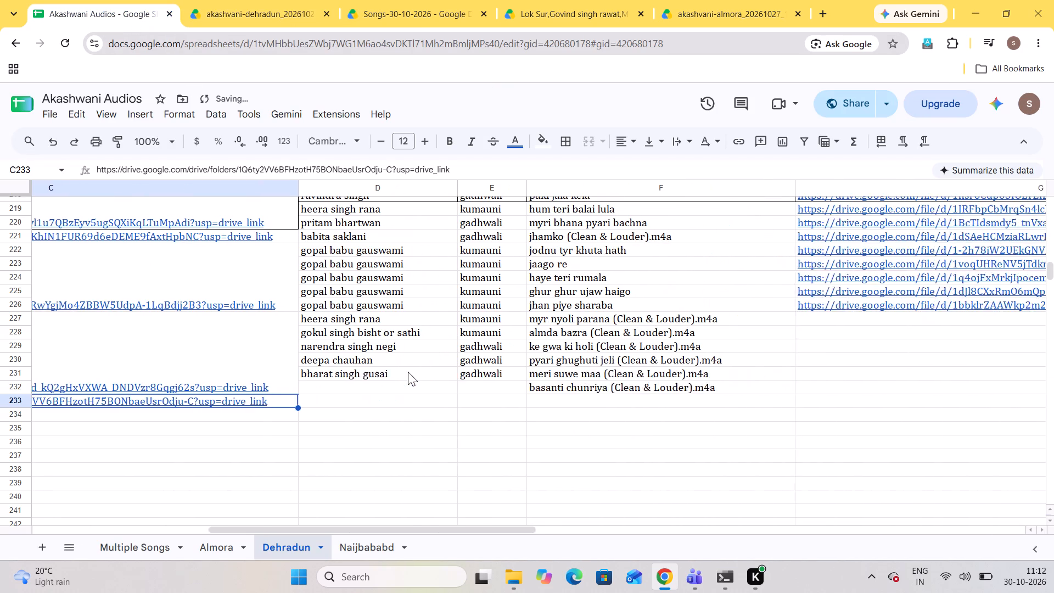
drag(367, 401, 309, 359)
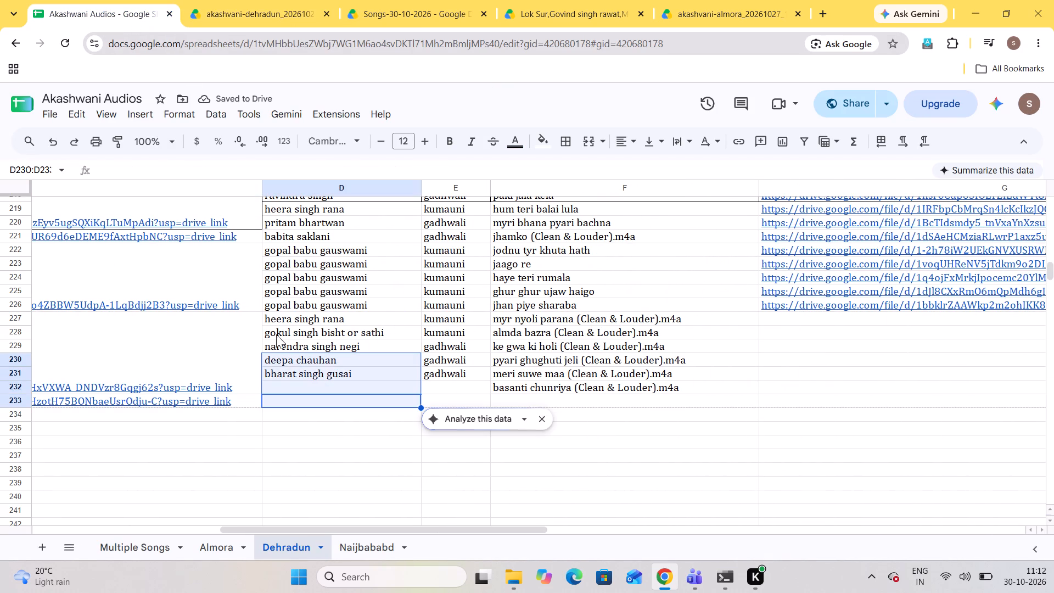
click(563, 404)
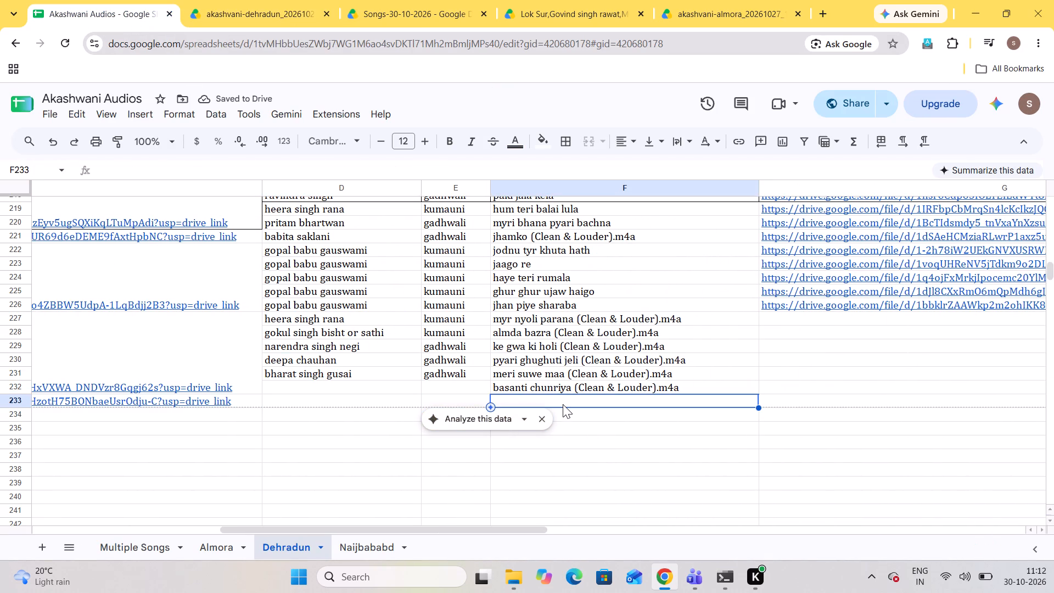
click(281, 13)
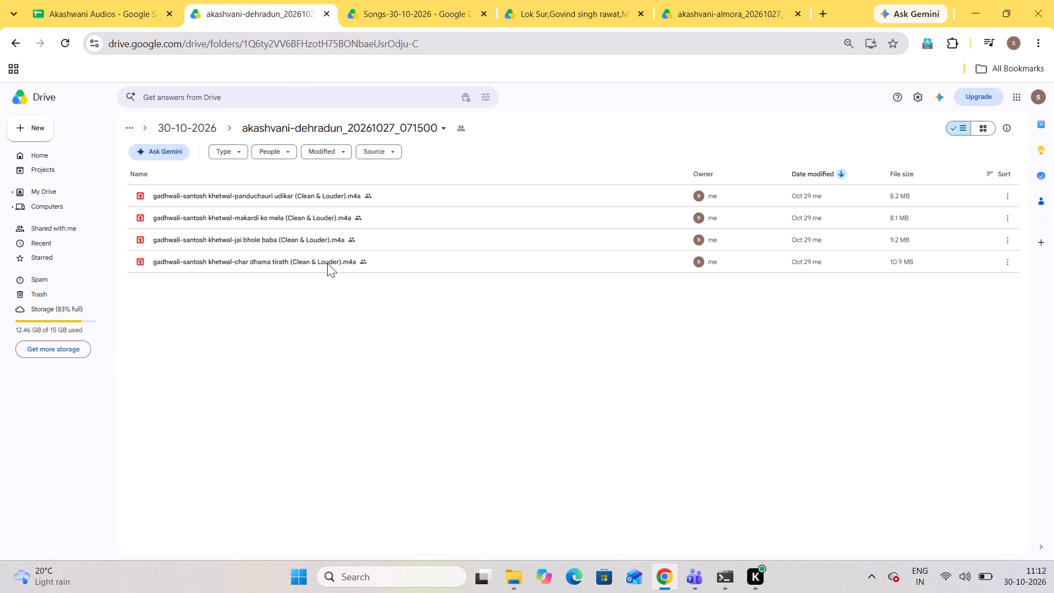
click(290, 194)
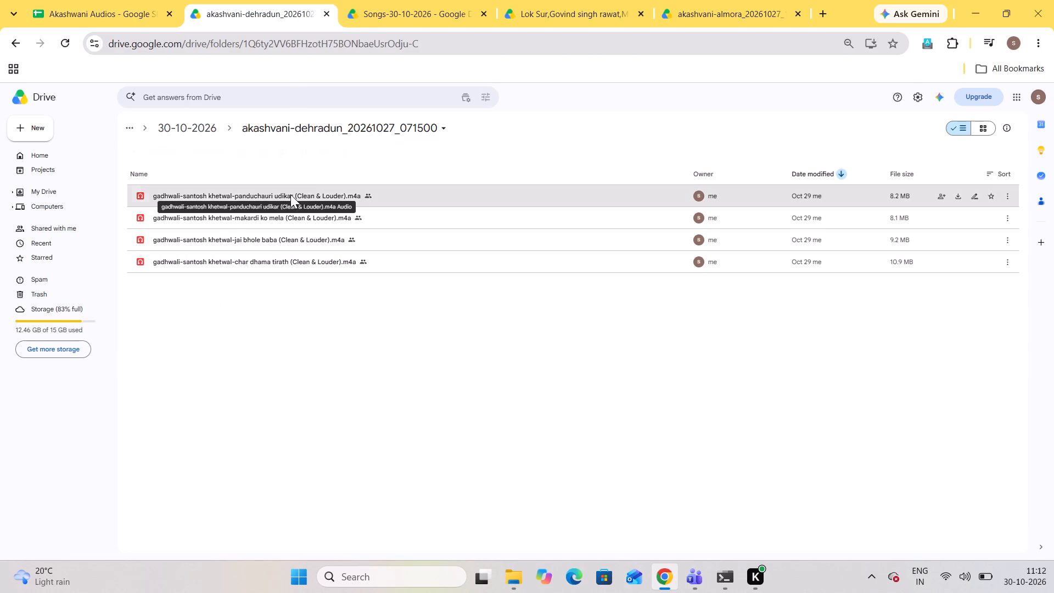
right_click(290, 194)
click(310, 244)
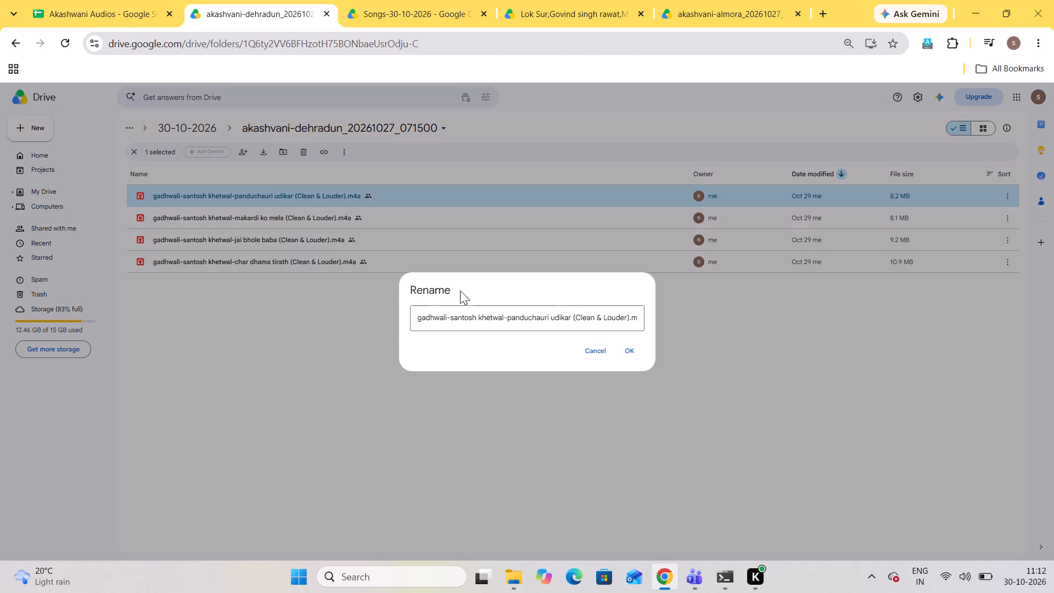
triple_click(525, 315)
key(ctrl+c)
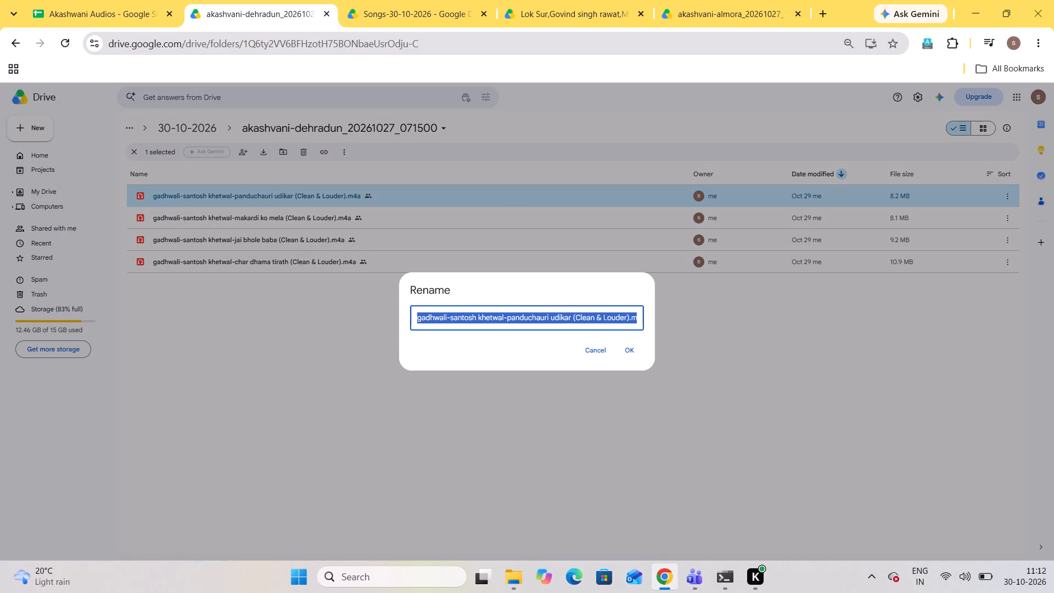
click(97, 11)
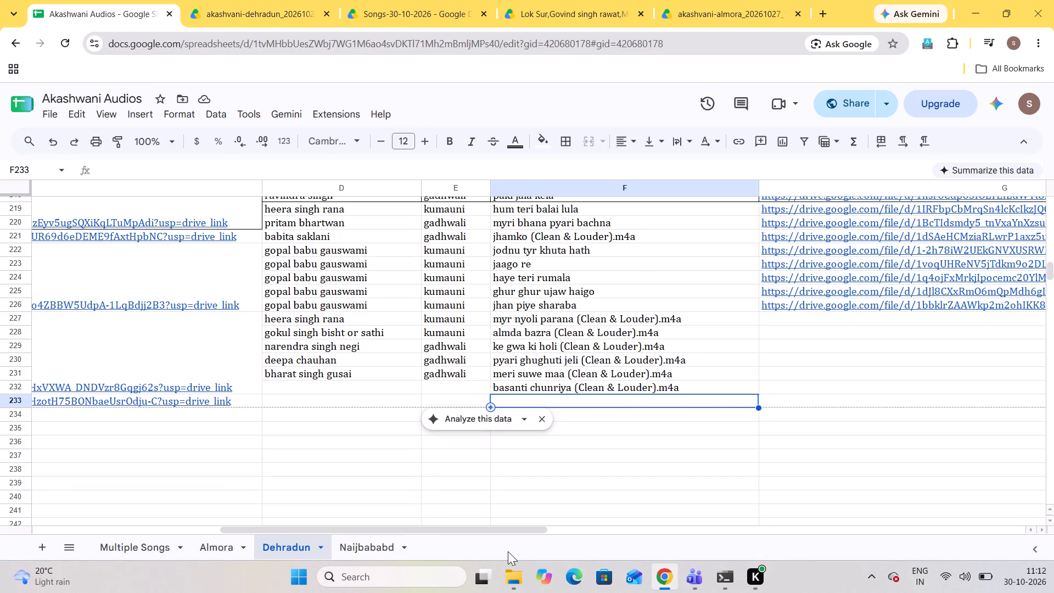
key(ctrl+v)
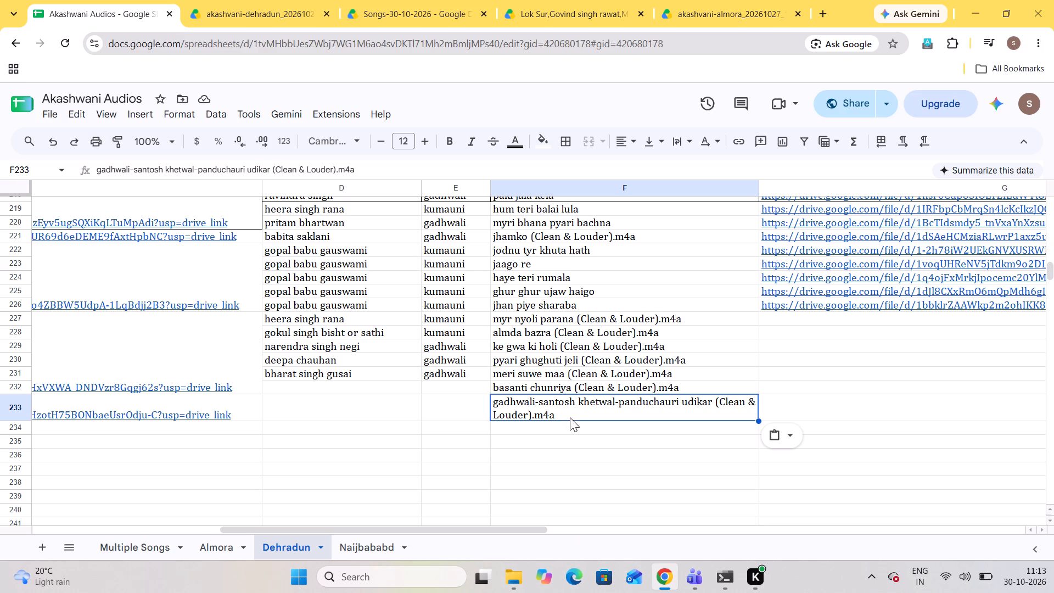
Copy the full file name of the makardi ko mela song from the Drive folder into cell F234 of the Dehradun sheet.
click(567, 433)
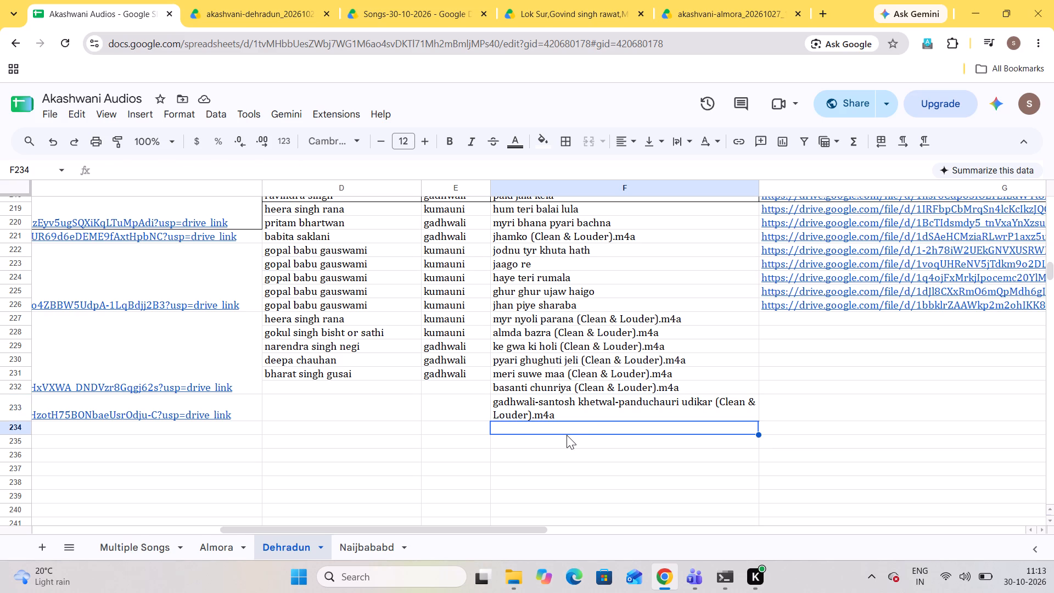
key(alt+Tab)
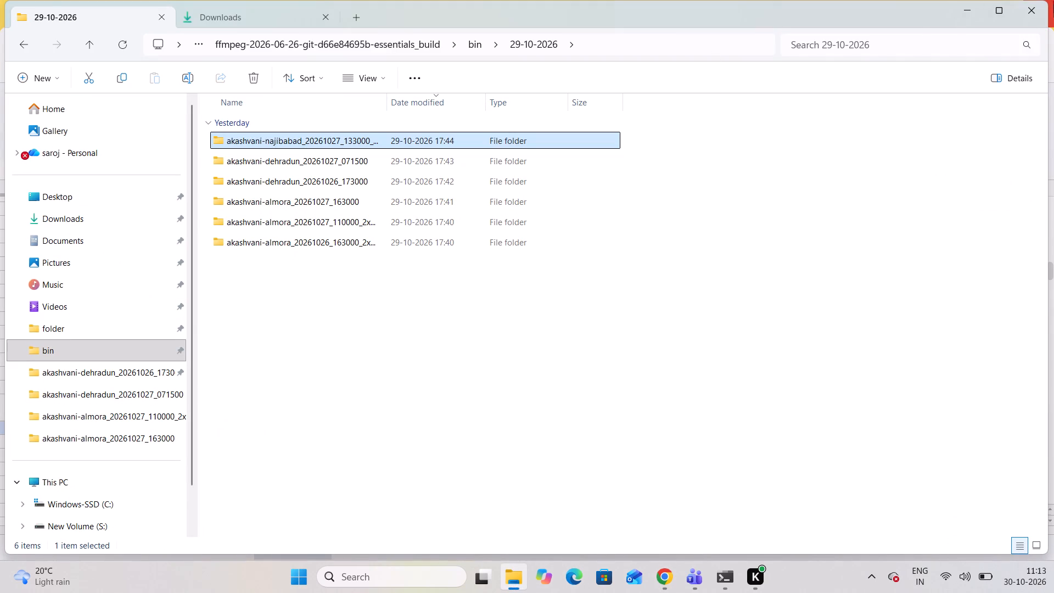
click(960, 12)
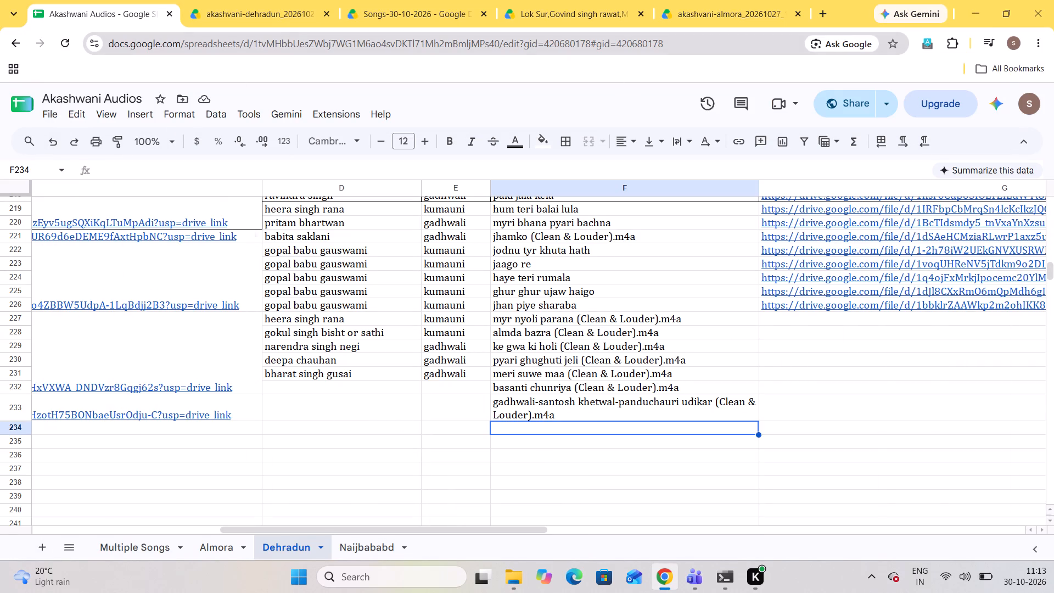
click(277, 14)
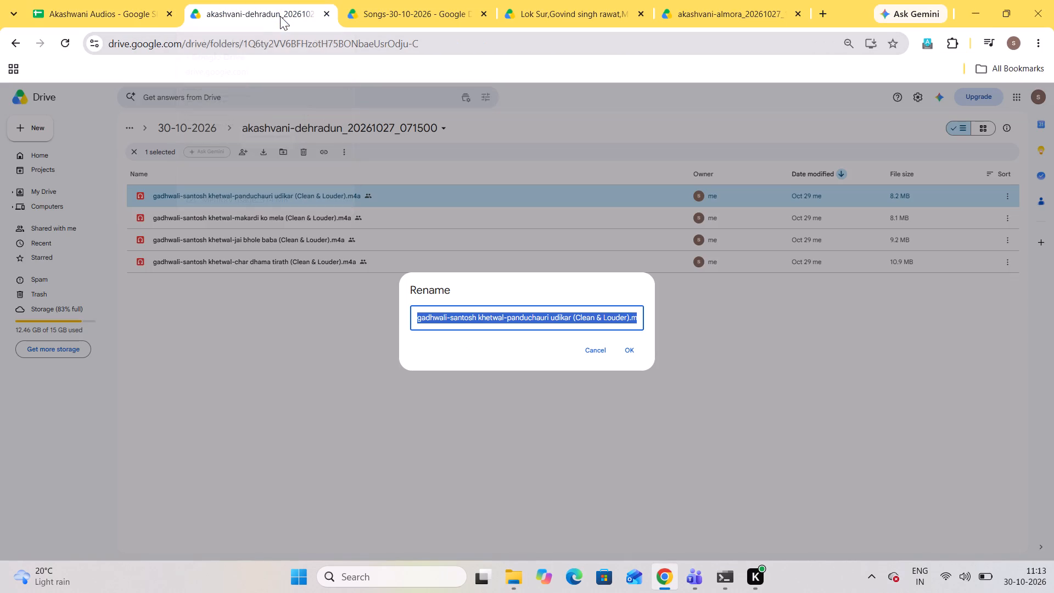
click(360, 174)
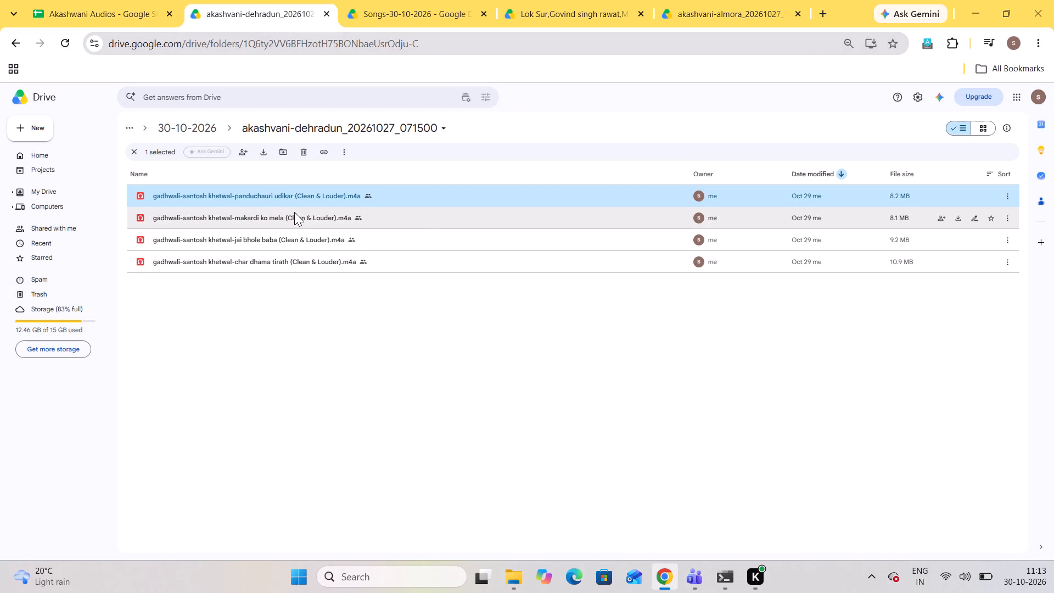
right_click(294, 212)
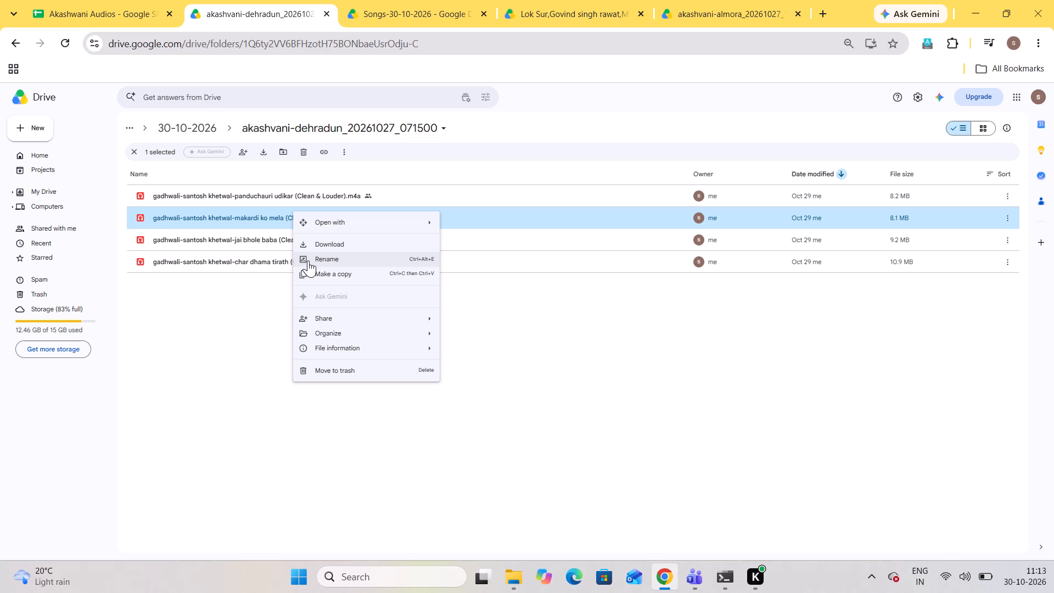
click(308, 260)
triple_click(419, 320)
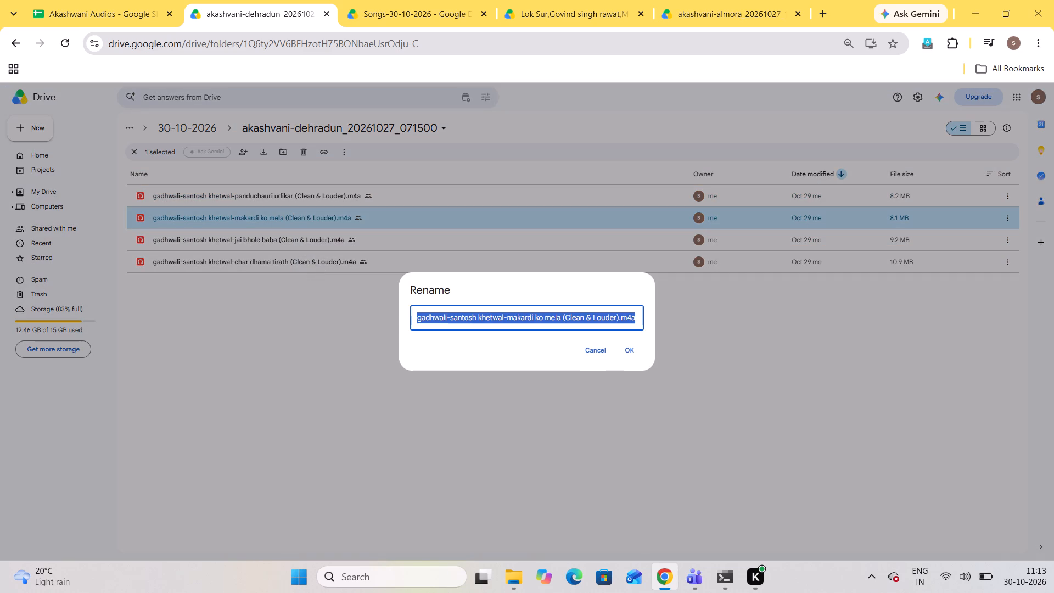
key(ctrl+c)
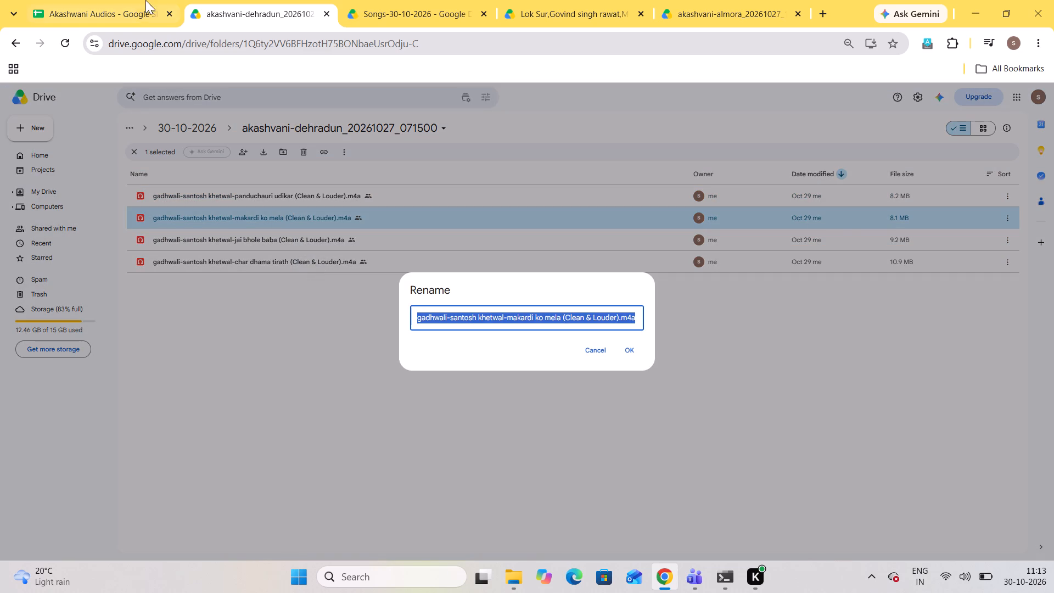
click(108, 18)
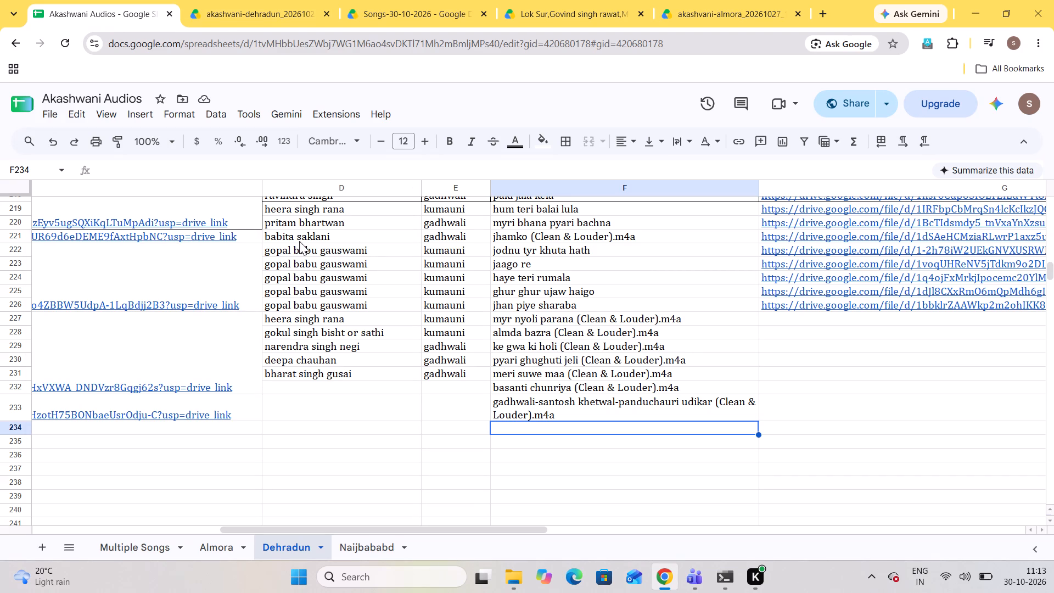
key(ctrl+v)
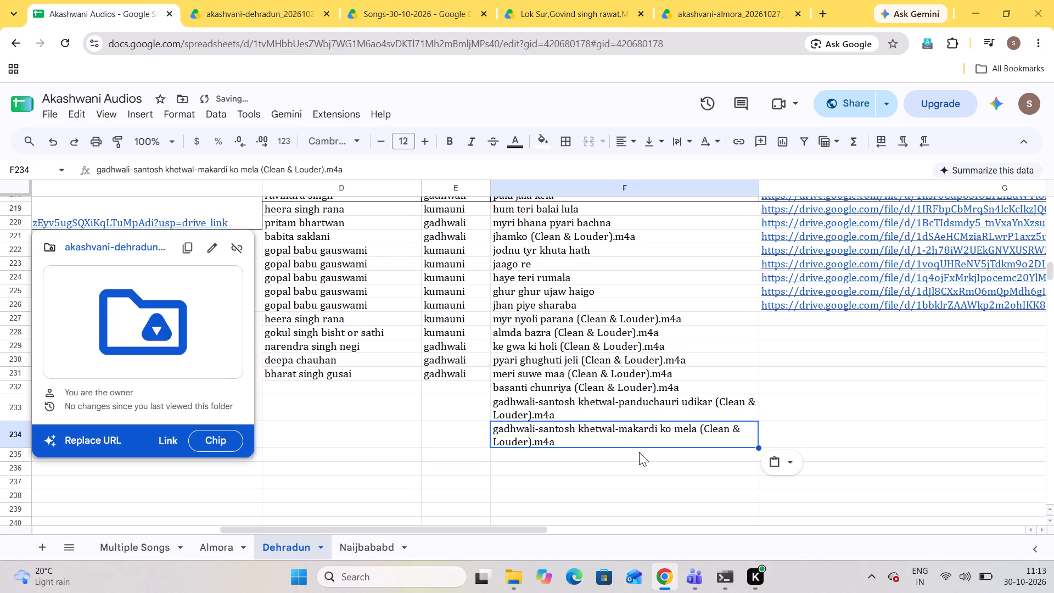
Copy the full file name of the jai bhole baba song from the Drive folder into cell F235 of the Dehradun sheet.
click(639, 452)
click(277, 16)
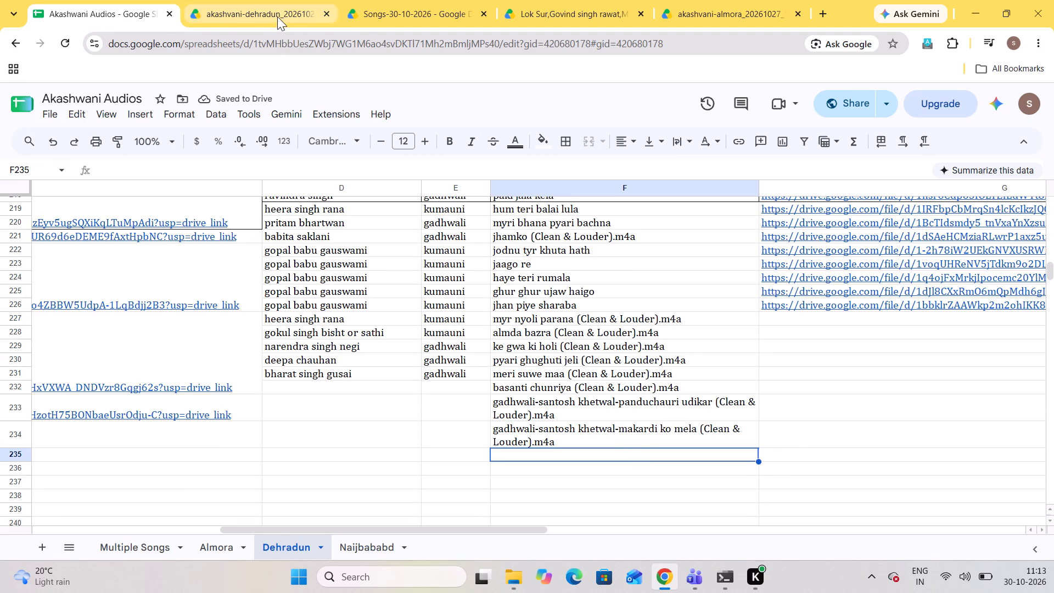
click(279, 248)
click(279, 243)
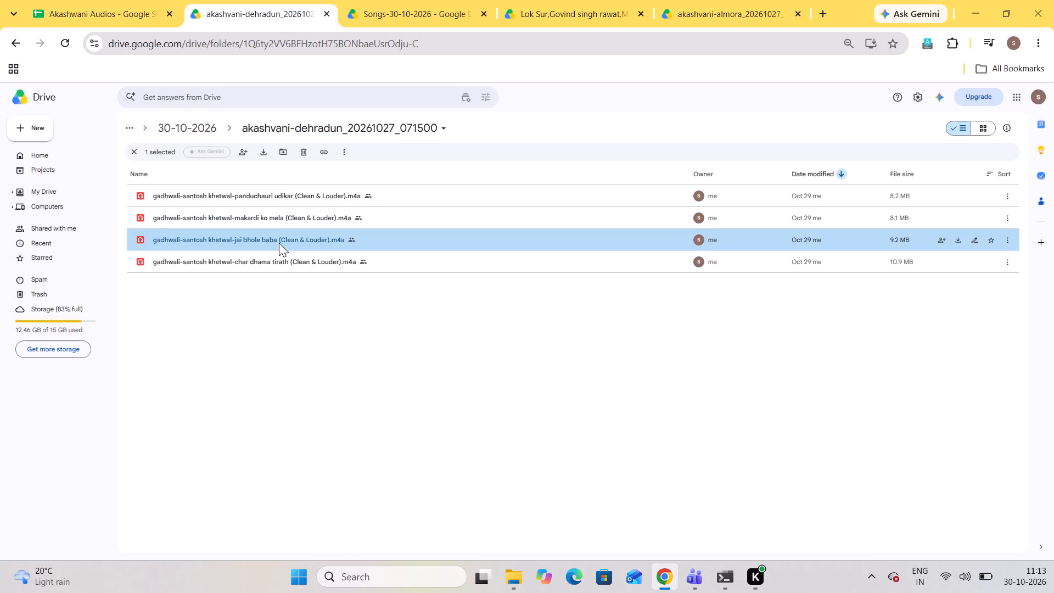
right_click(278, 243)
click(295, 292)
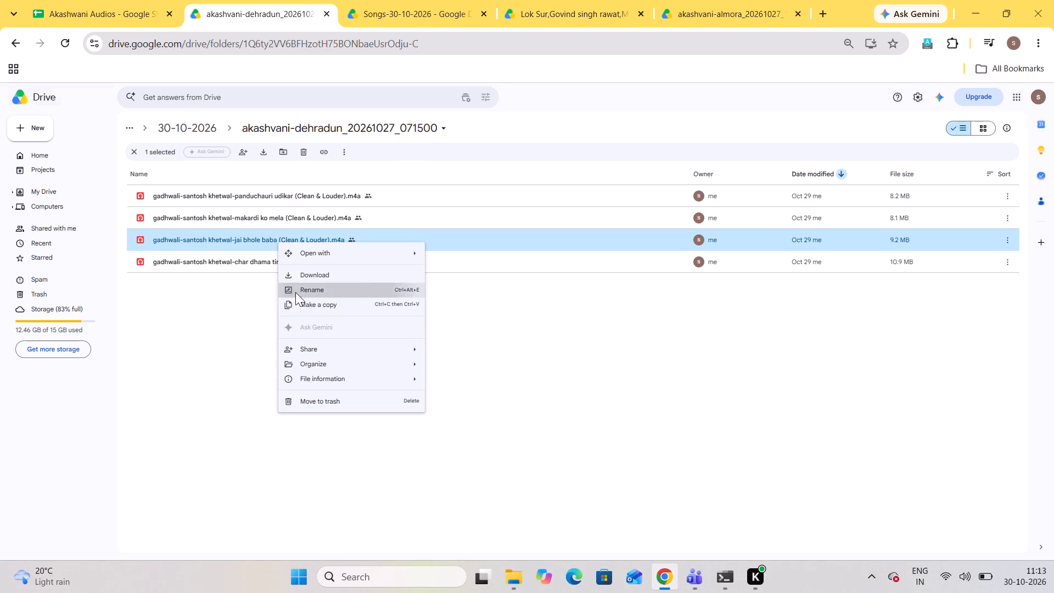
triple_click(473, 318)
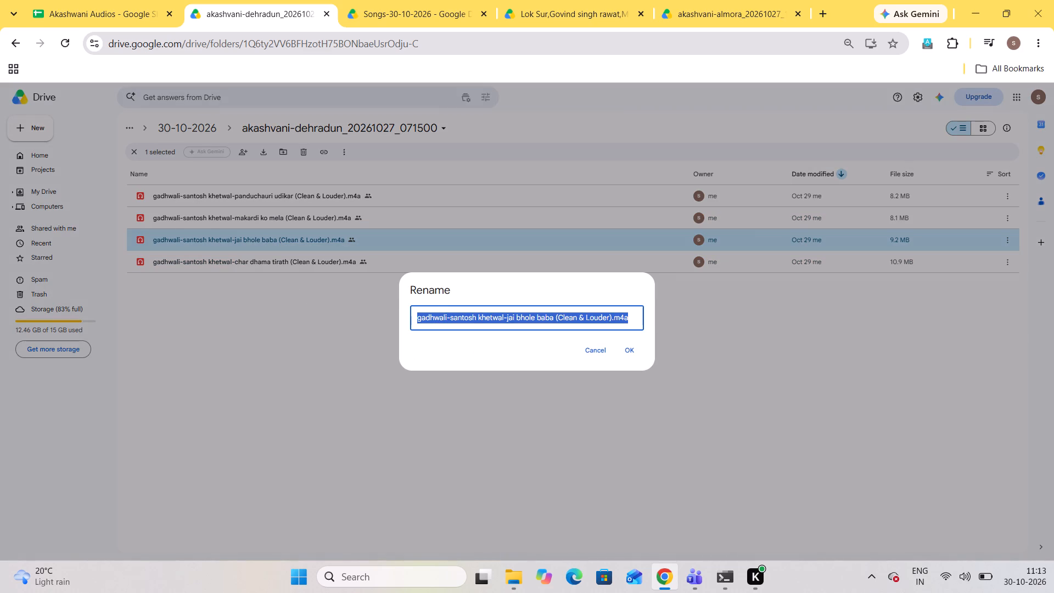
key(ctrl+c)
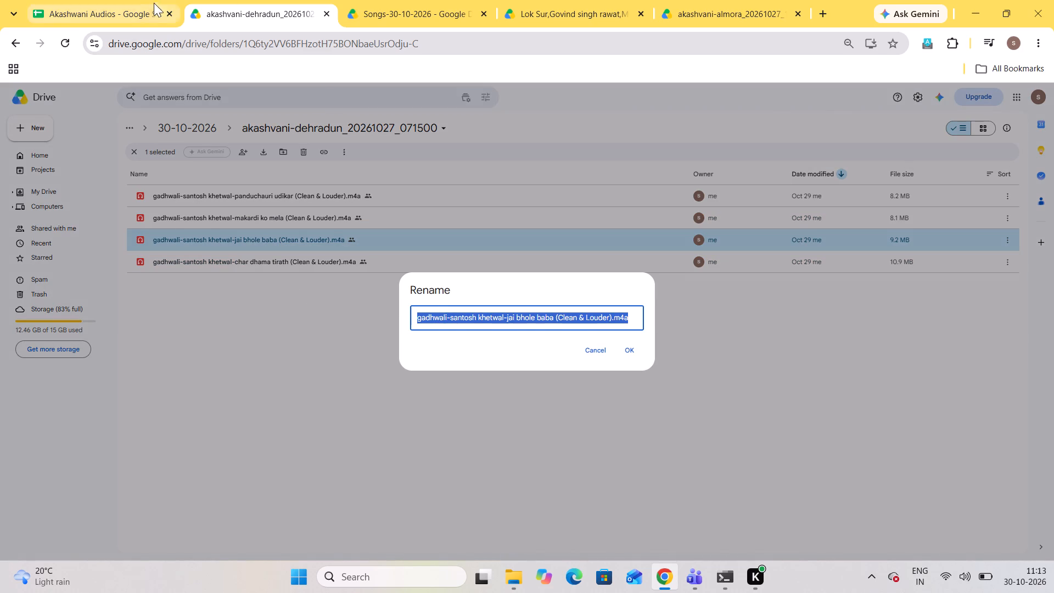
click(139, 11)
key(ctrl+v)
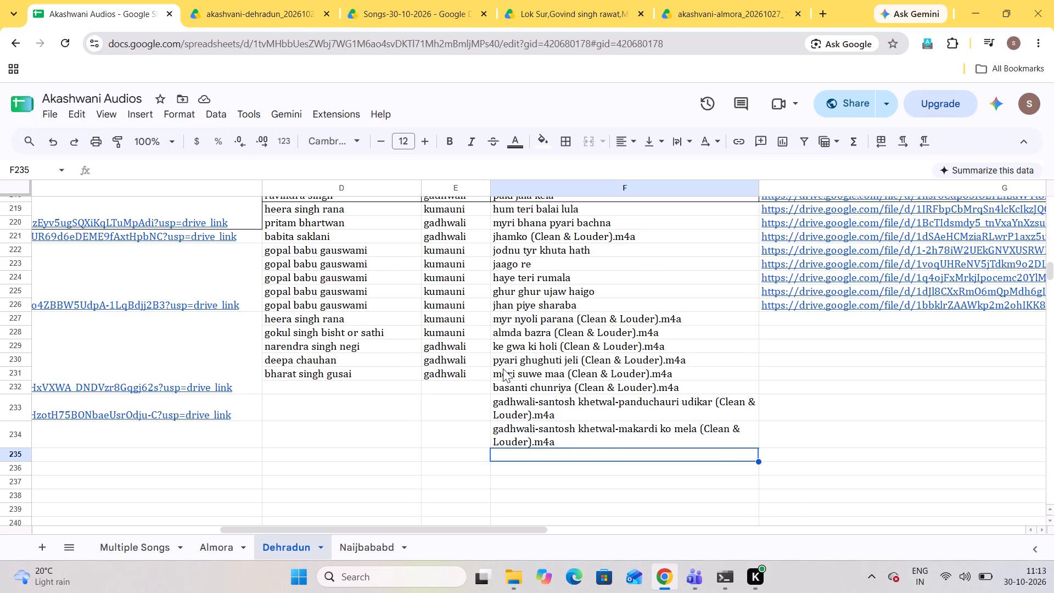
Copy the full file name of the char dhama tirath song from the Drive folder into cell F236 of the Dehradun sheet.
click(302, 0)
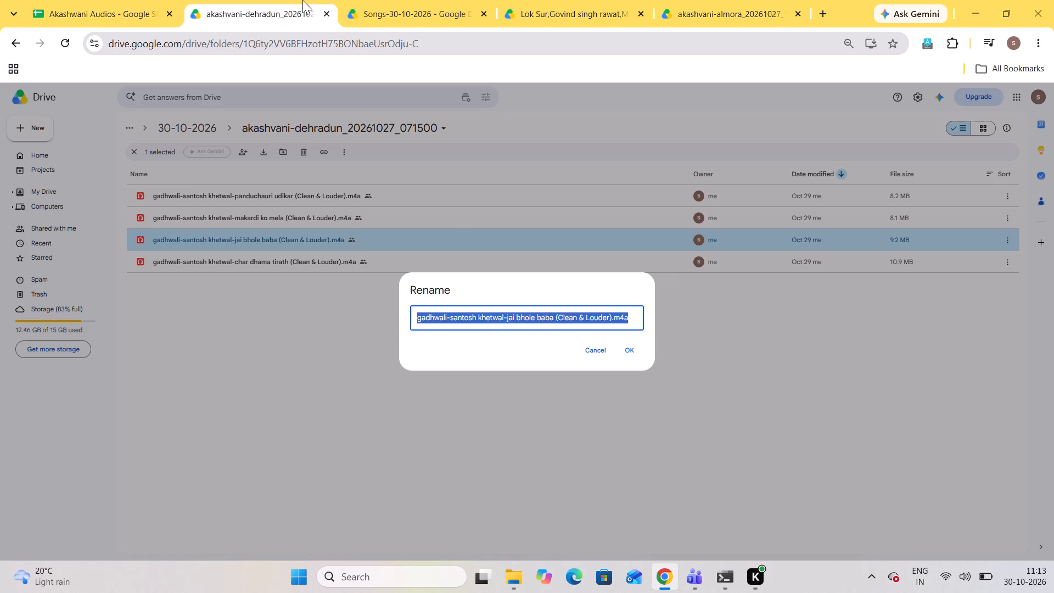
click(366, 259)
click(330, 262)
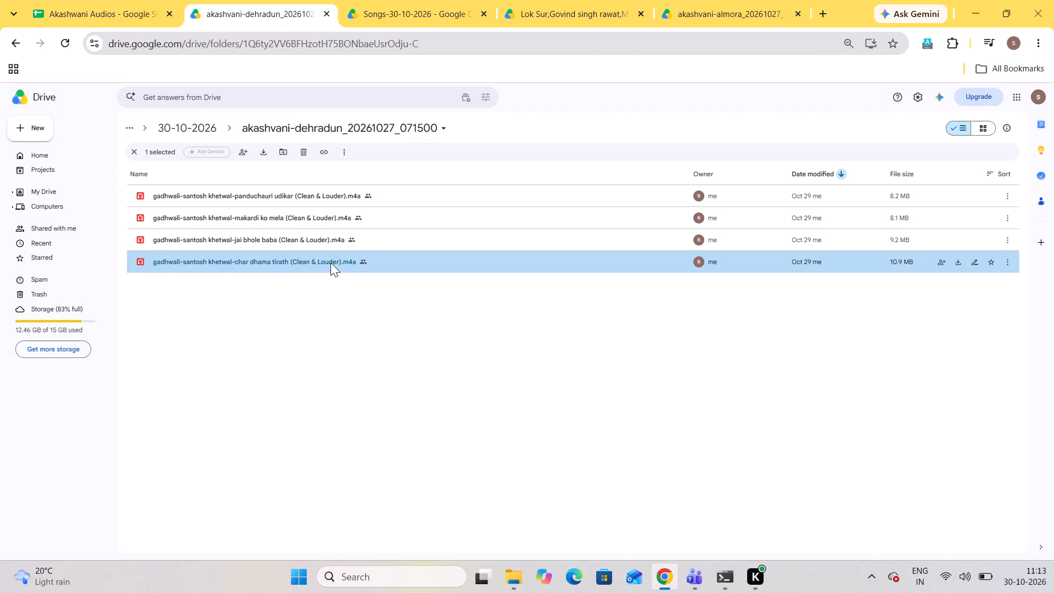
right_click(330, 262)
click(335, 316)
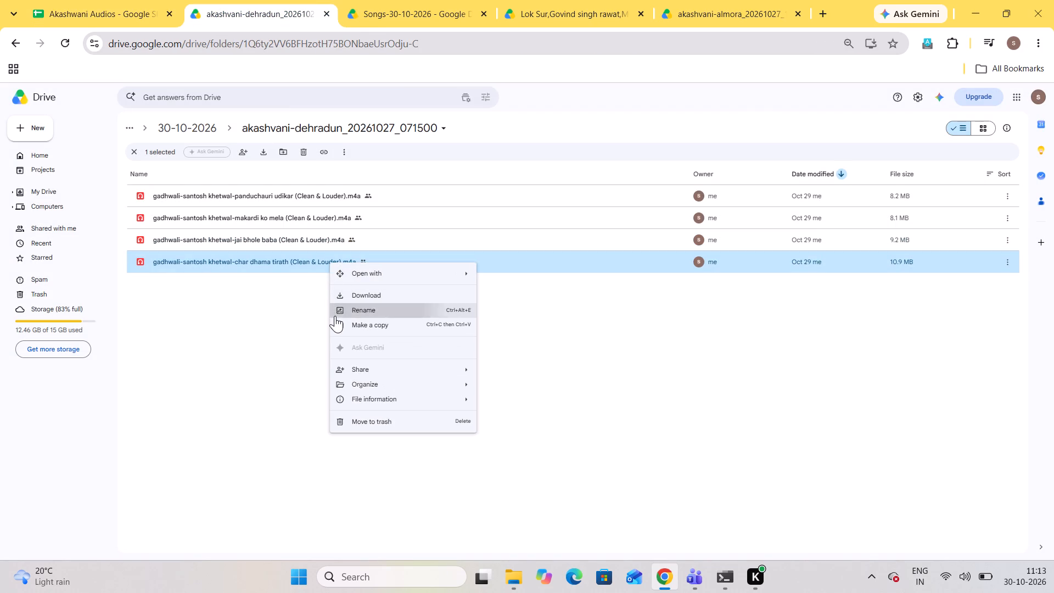
triple_click(452, 321)
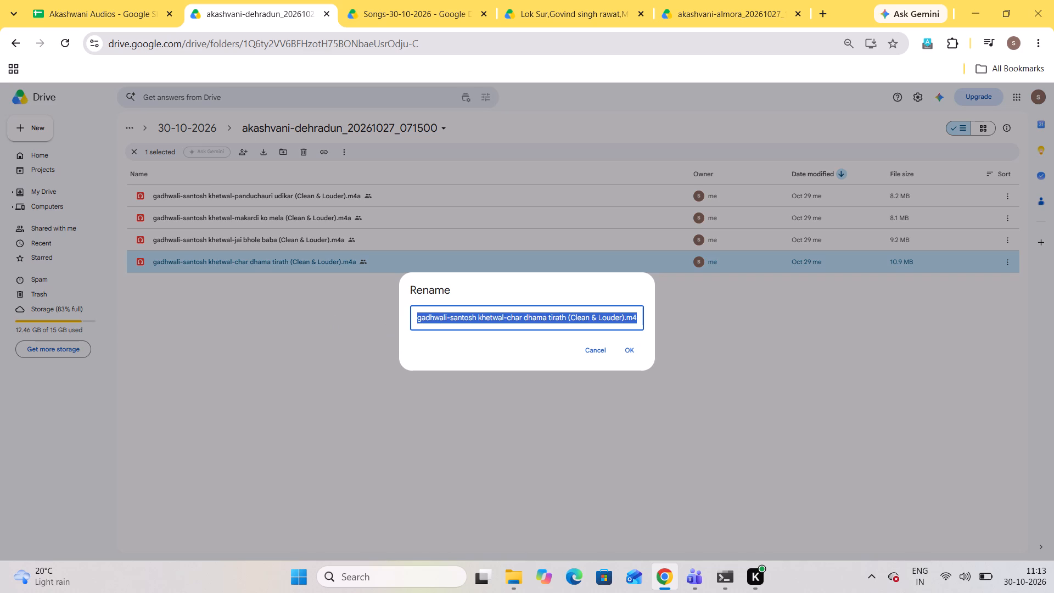
key(ctrl+c)
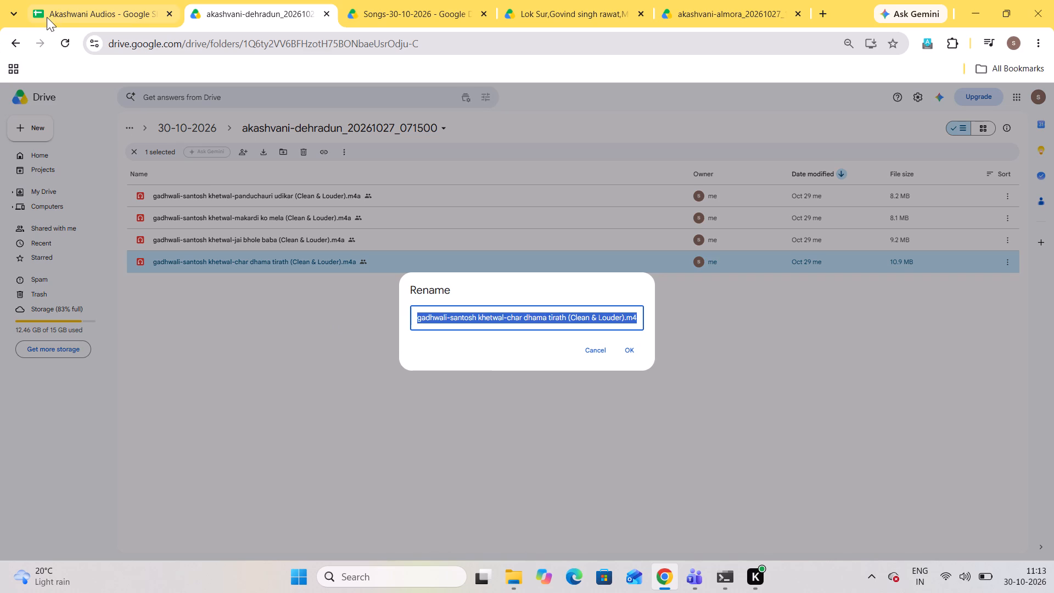
click(47, 18)
click(525, 485)
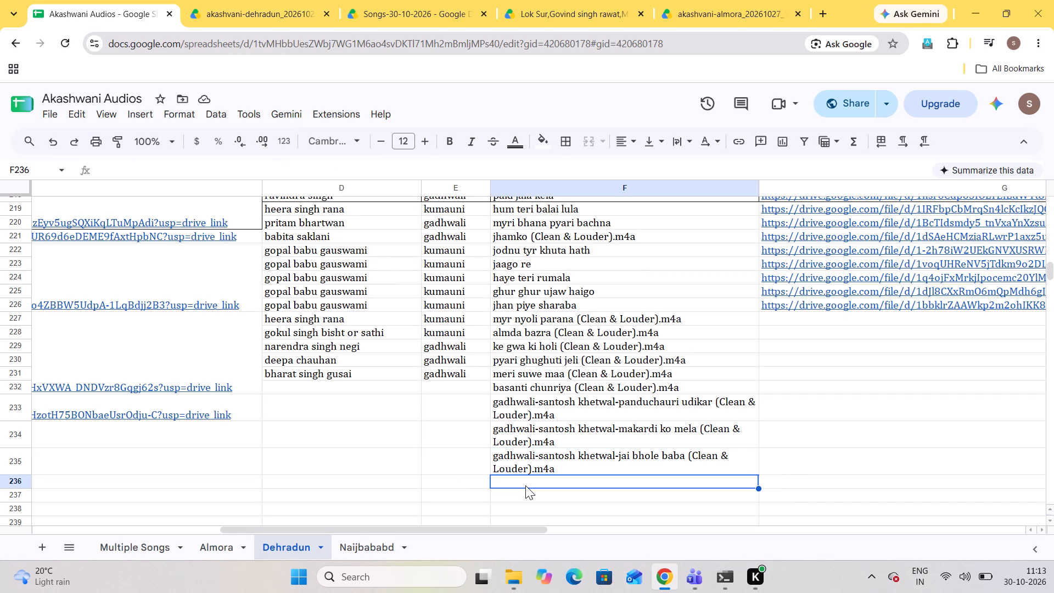
key(ctrl+v)
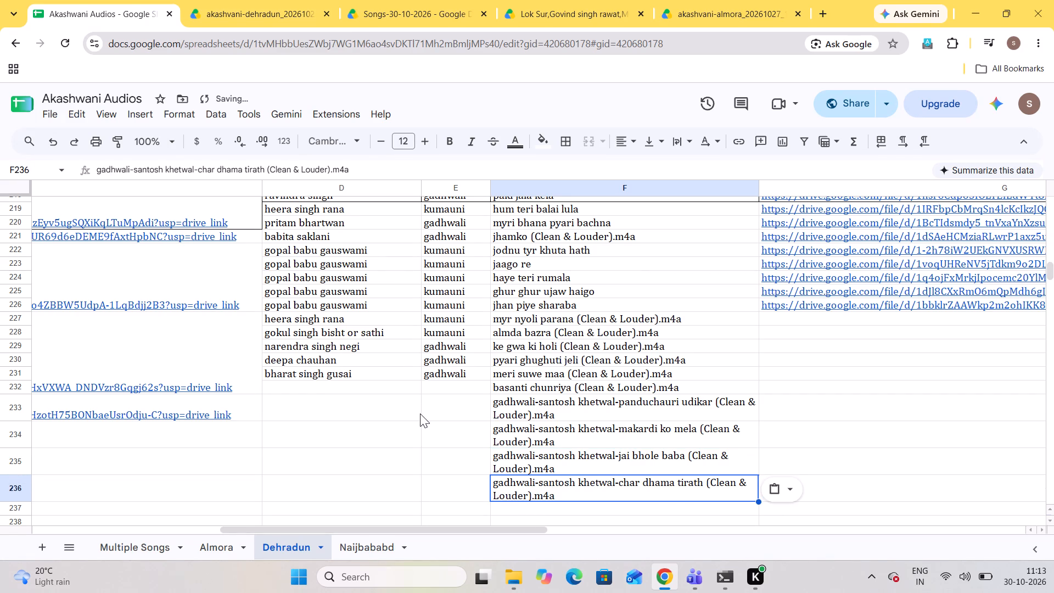
Enter gadhwali as the language of the panduchauri udikar song in cell E233.
click(457, 411)
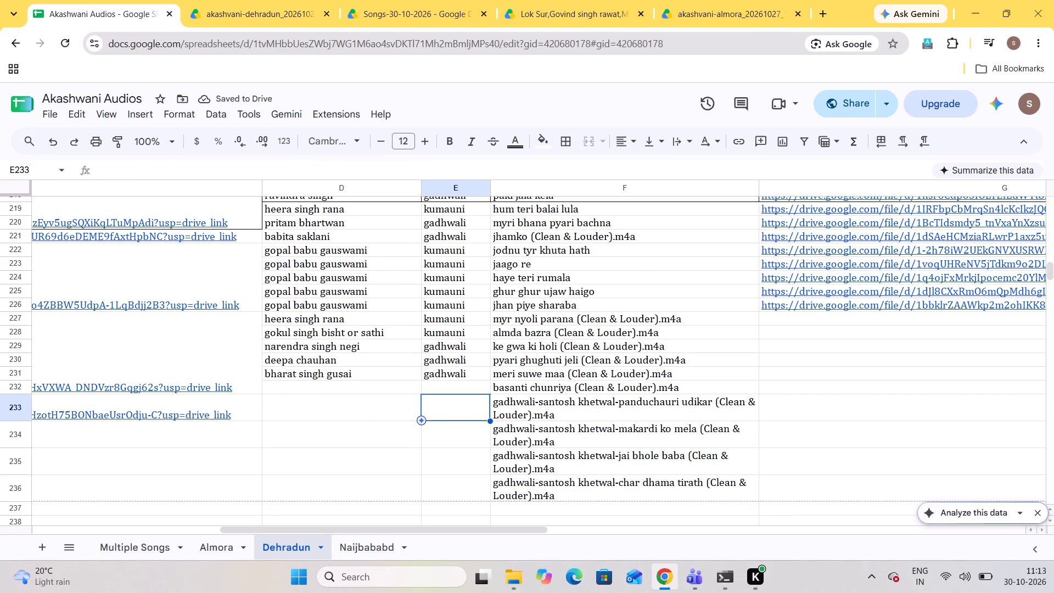
text(gadhw)
key(a)
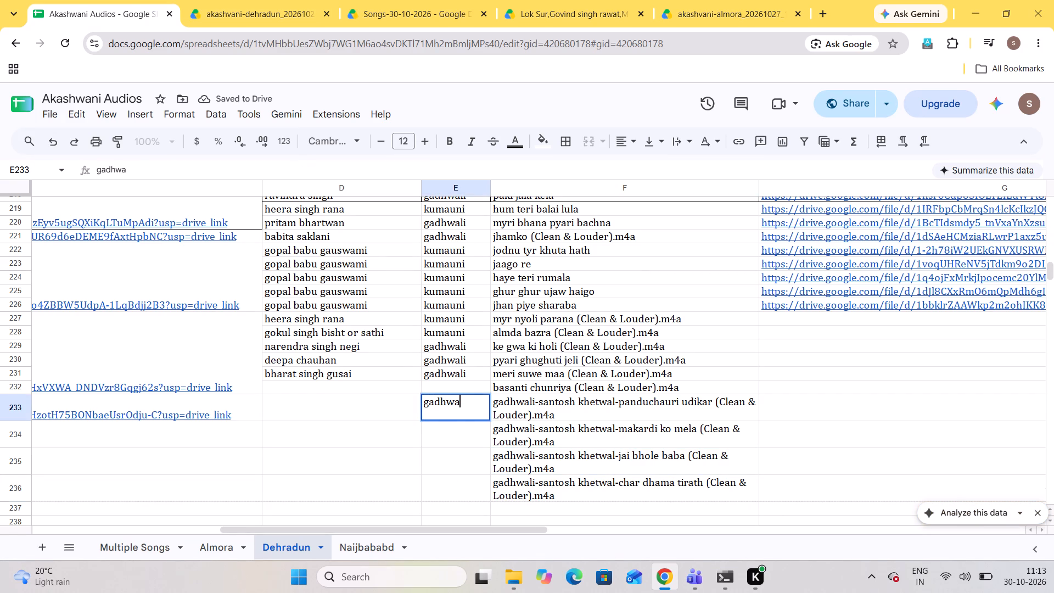
text(li)
click(468, 431)
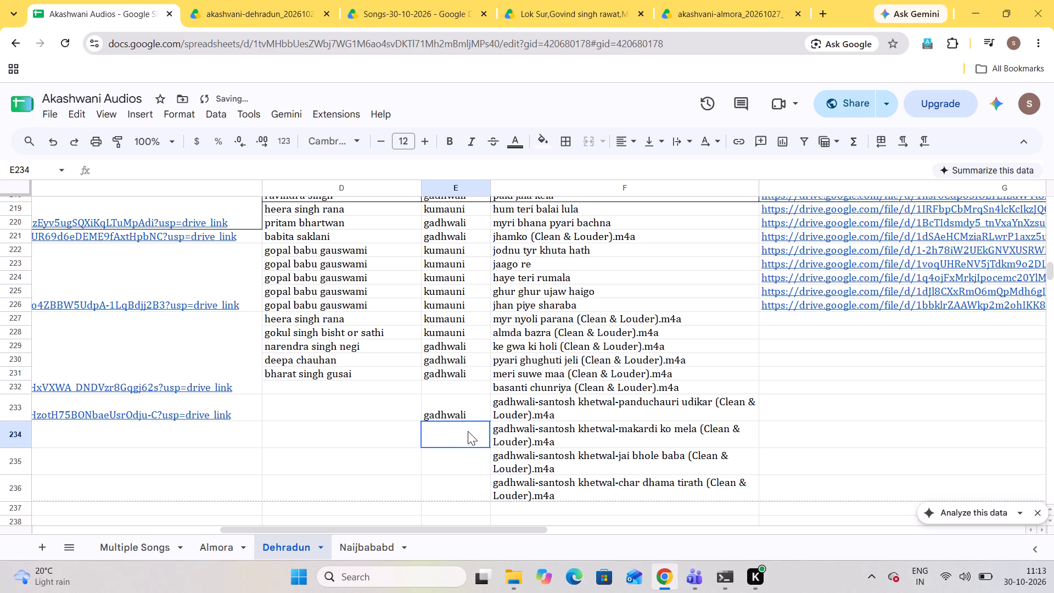
Enter gadhwali as the language in cells E234, E235 and E236 of the Dehradun sheet.
text(gadh)
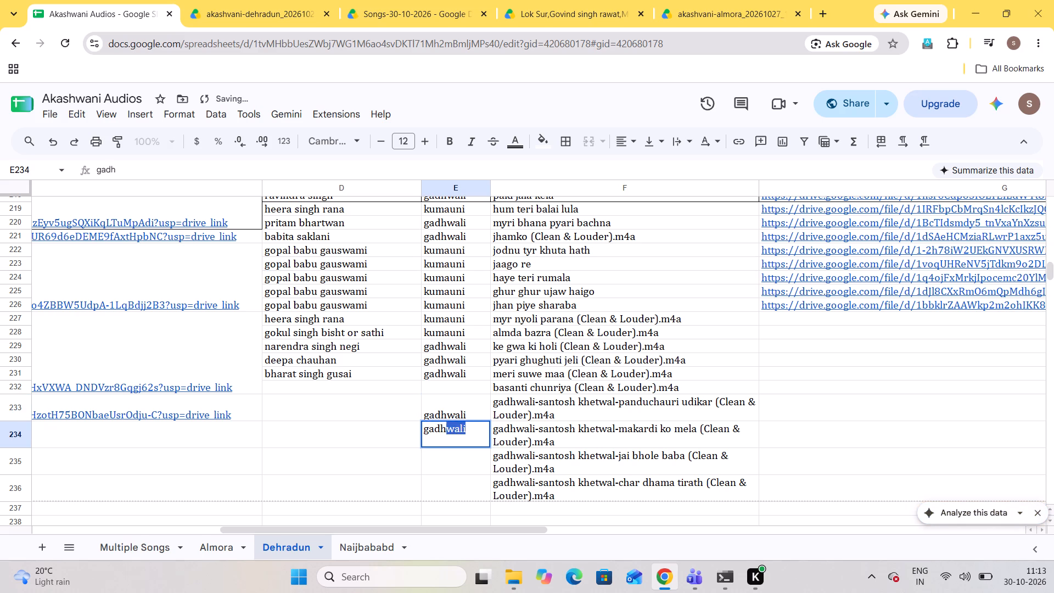
key(w)
text(ali)
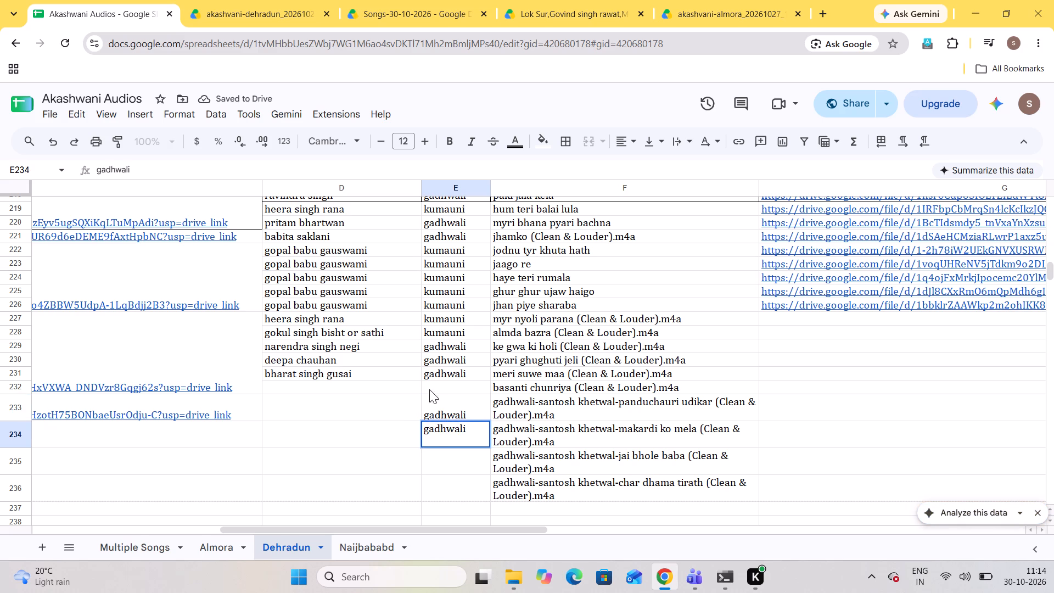
click(457, 474)
text(gad)
text(hw)
key(a)
key(k)
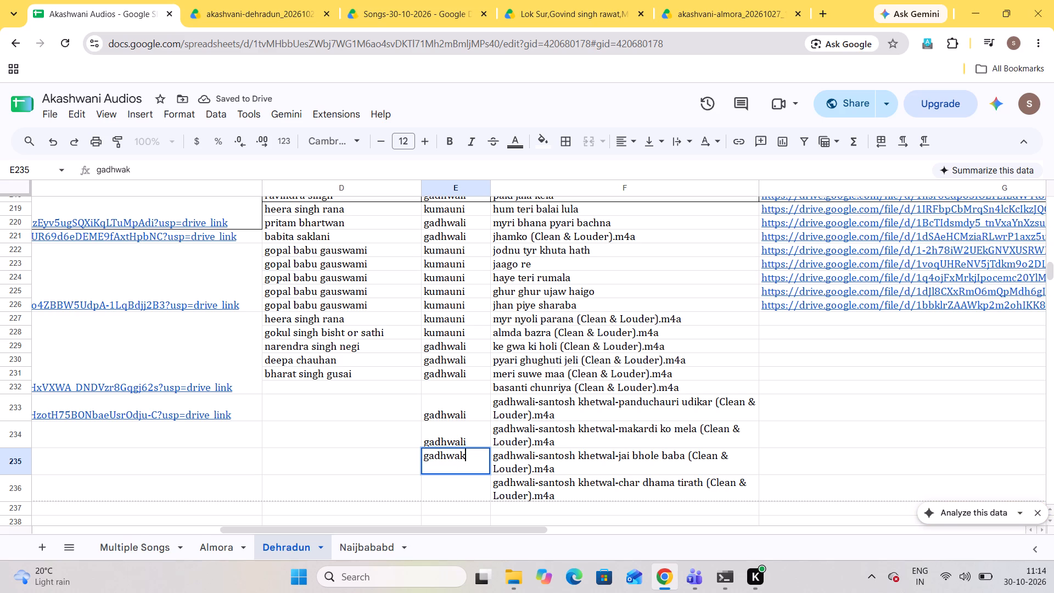
key(BackSpace)
text(li)
click(438, 497)
text(gad)
key(h)
key(w)
key(a)
text(li)
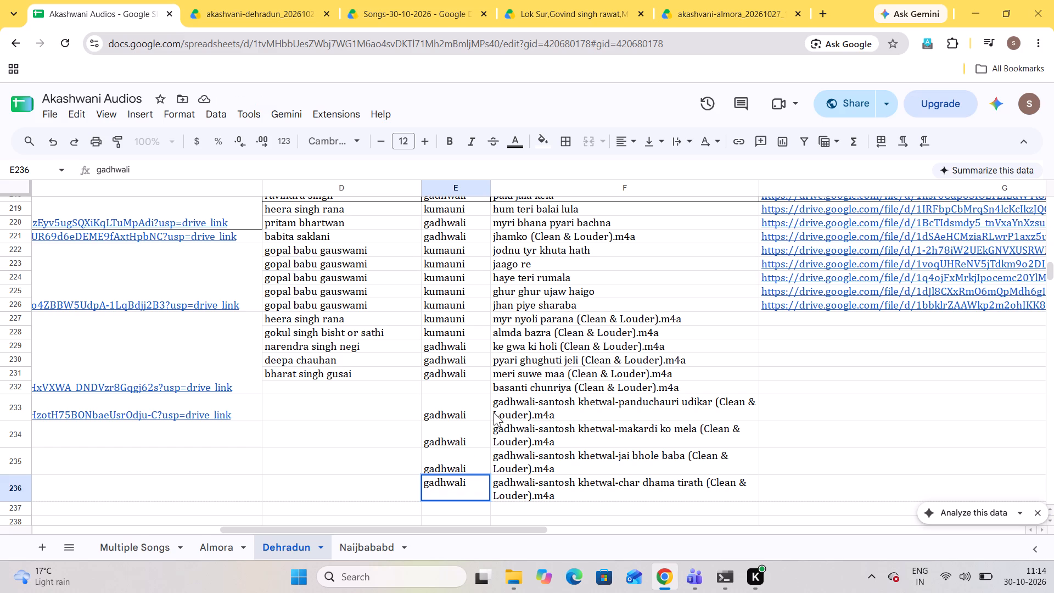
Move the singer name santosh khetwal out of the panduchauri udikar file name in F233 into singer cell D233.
click(494, 412)
triple_click(535, 402)
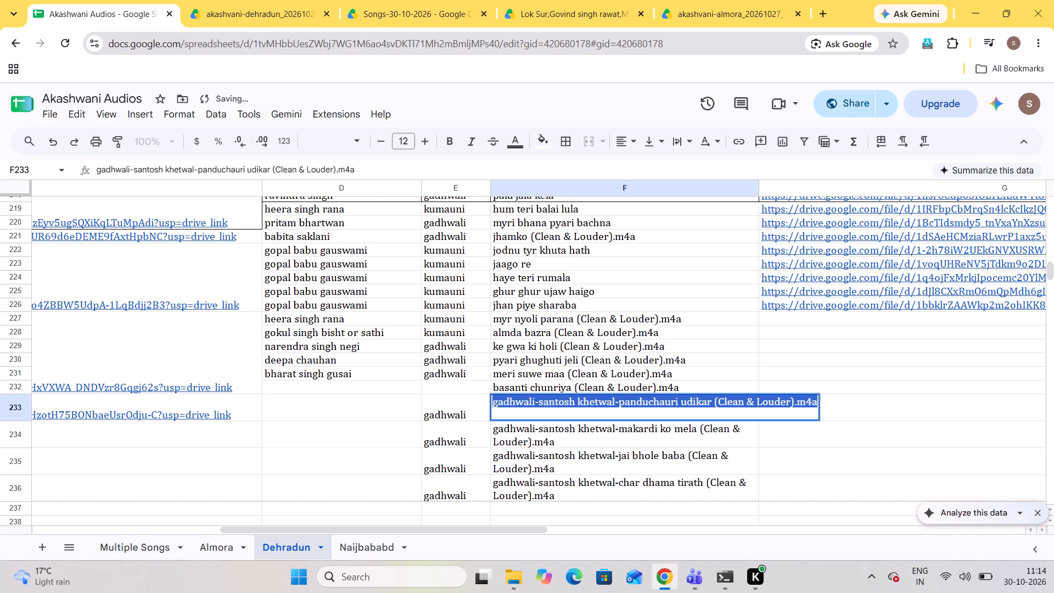
click(537, 402)
drag(537, 402, 620, 406)
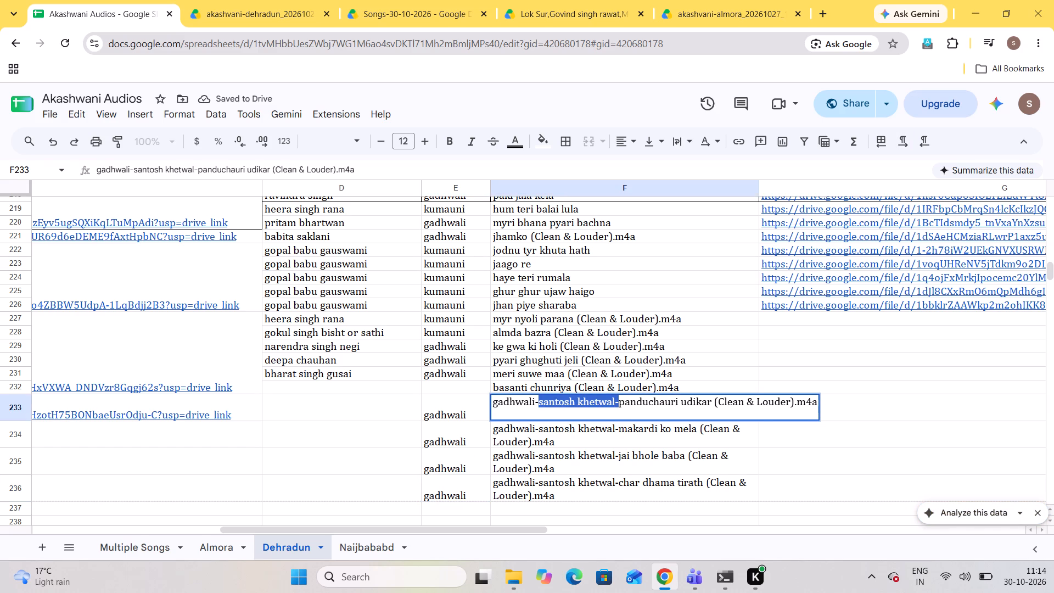
drag(620, 406, 614, 404)
key(ctrl+x)
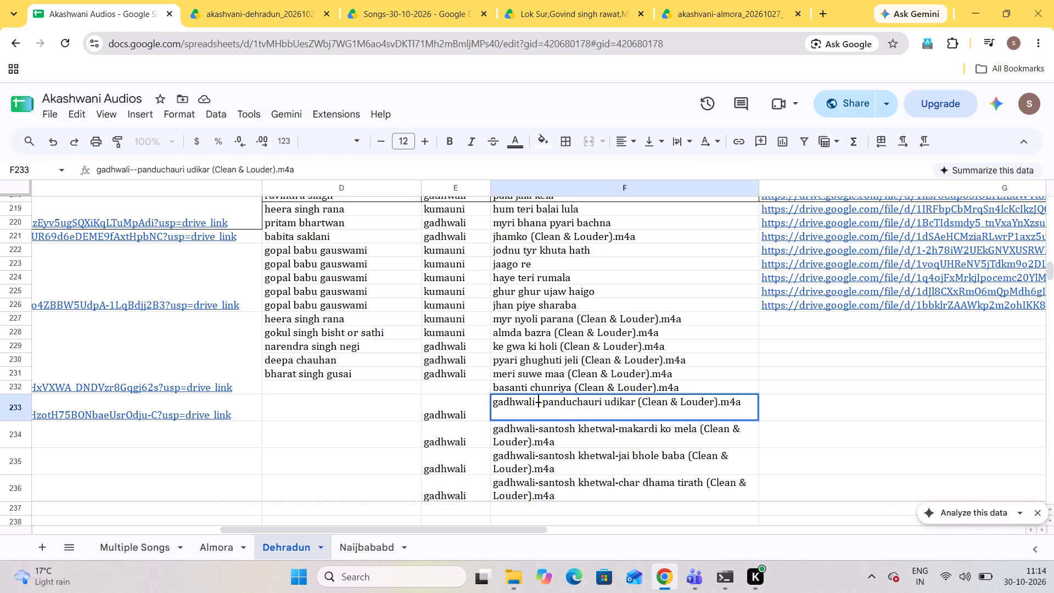
click(303, 413)
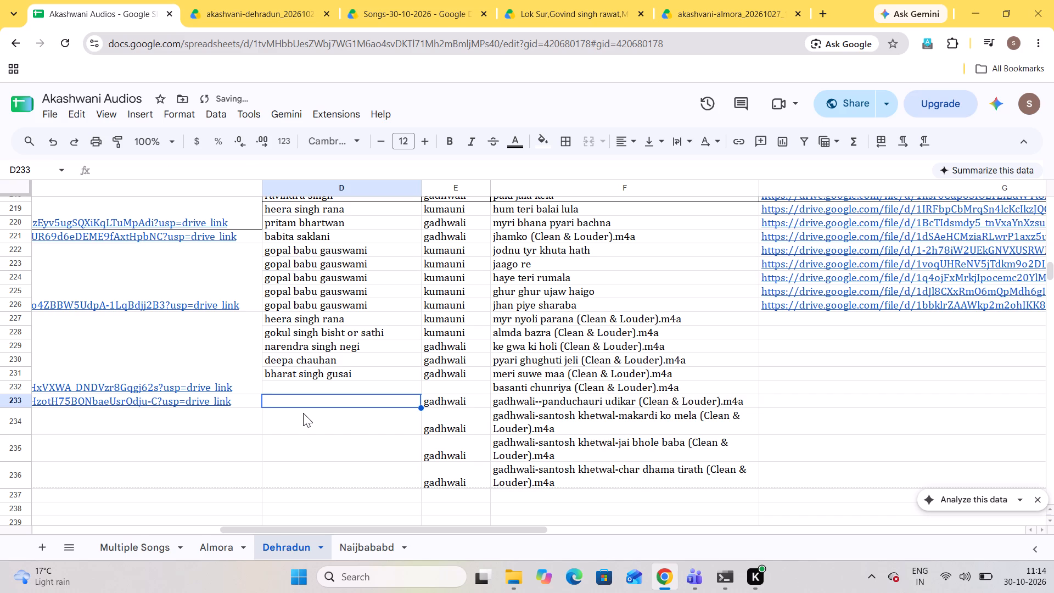
key(ctrl+v)
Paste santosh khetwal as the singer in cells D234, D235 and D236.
click(322, 426)
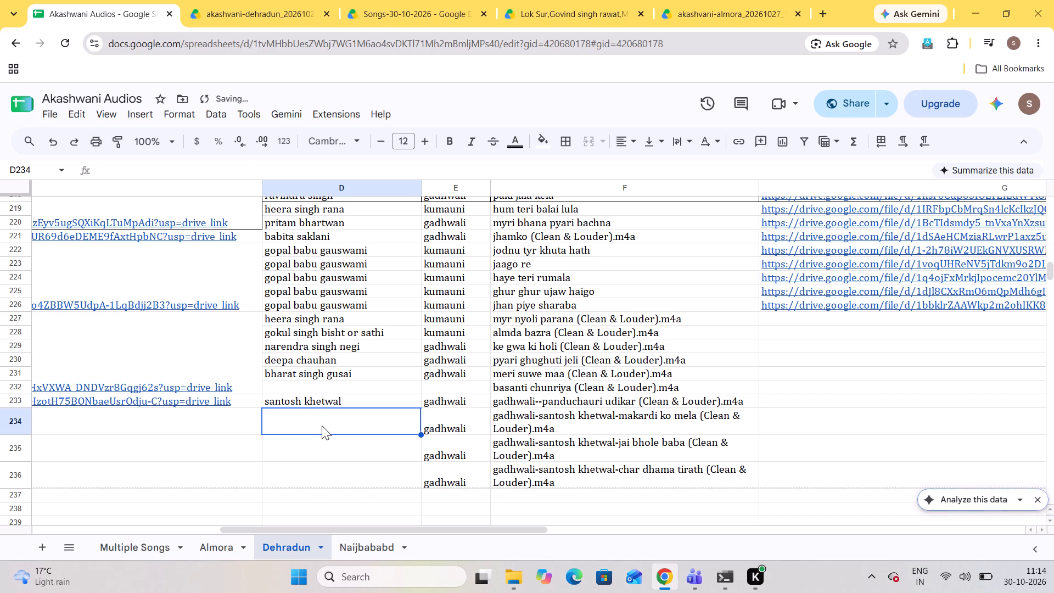
key(ctrl+v)
click(330, 457)
key(ctrl+v)
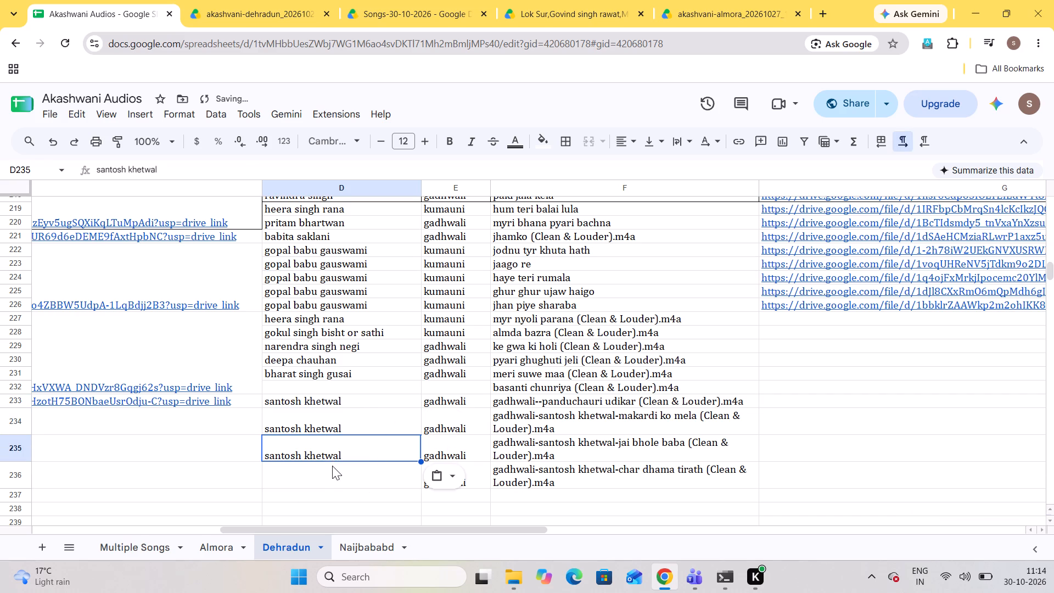
click(335, 475)
key(ctrl+v)
Remove the language and singer prefix from F234, leaving makardi ko mela (Clean & Louder).m4a.
double_click(611, 401)
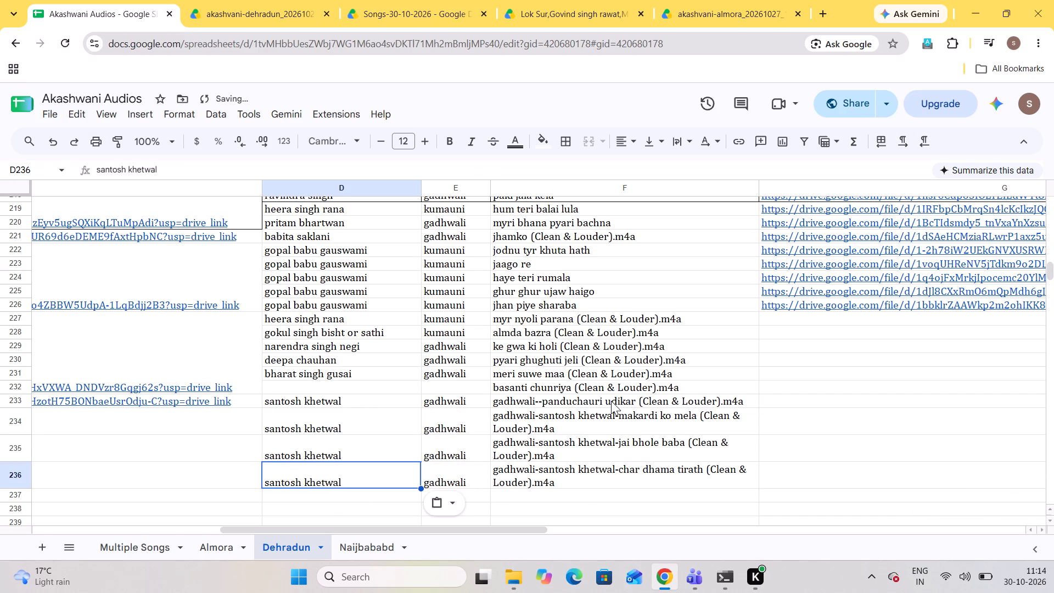
double_click(542, 427)
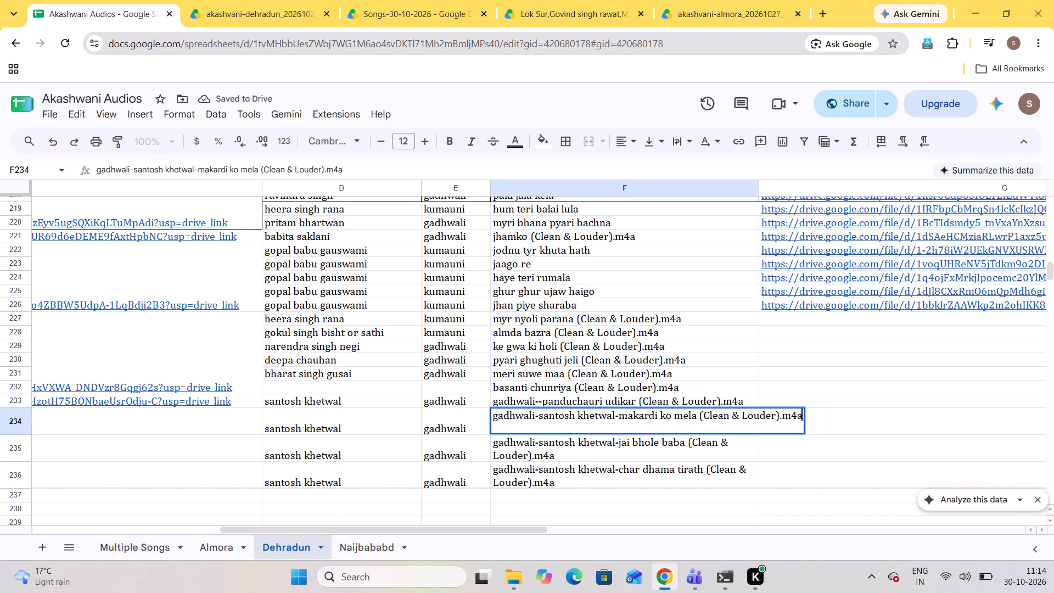
drag(613, 417, 553, 416)
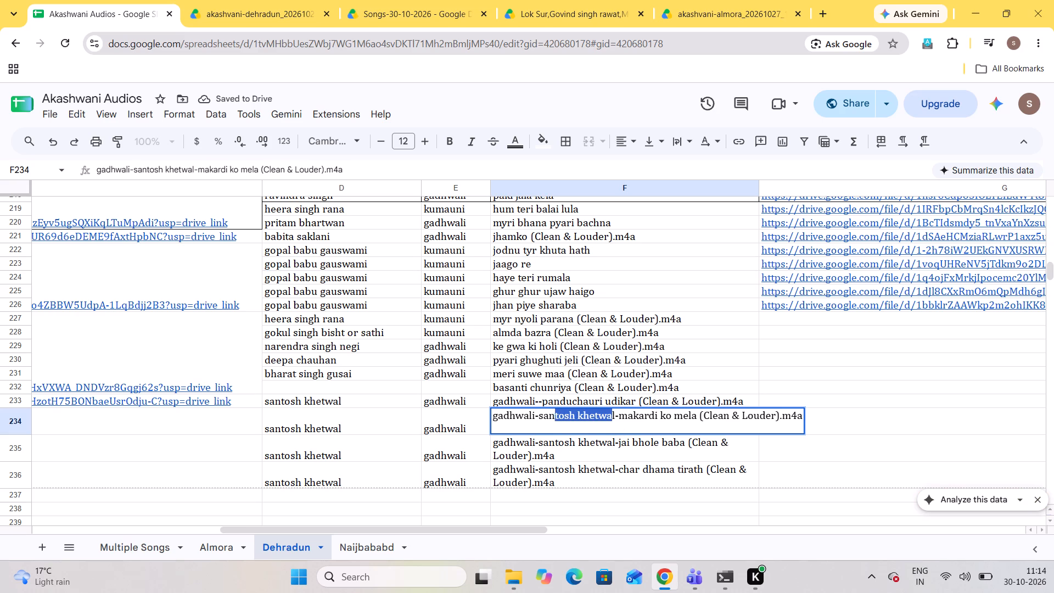
drag(553, 416, 491, 409)
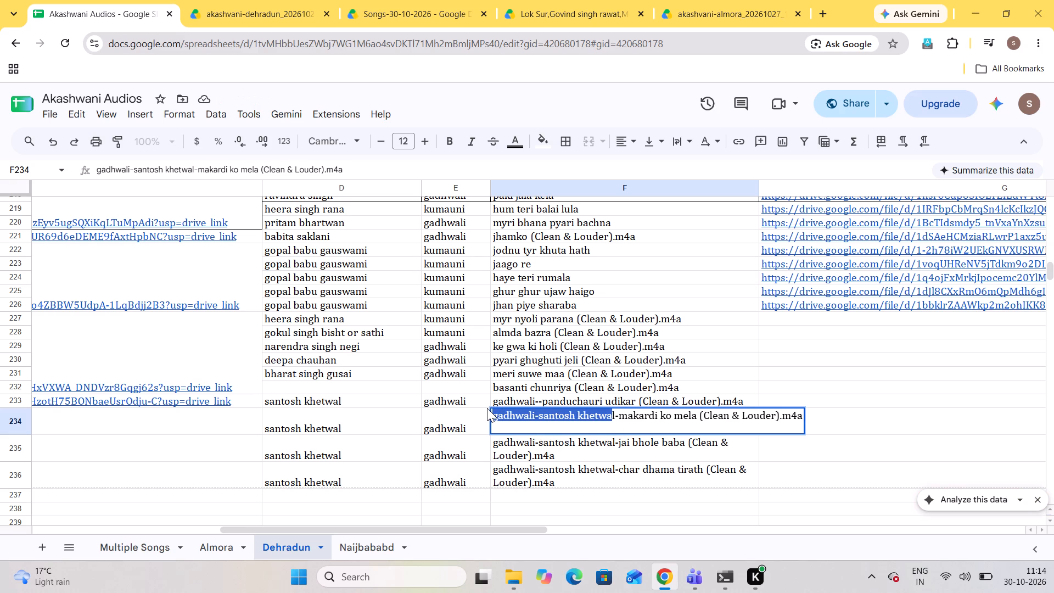
key(BackSpace)
key(Delete)
key(Delete)
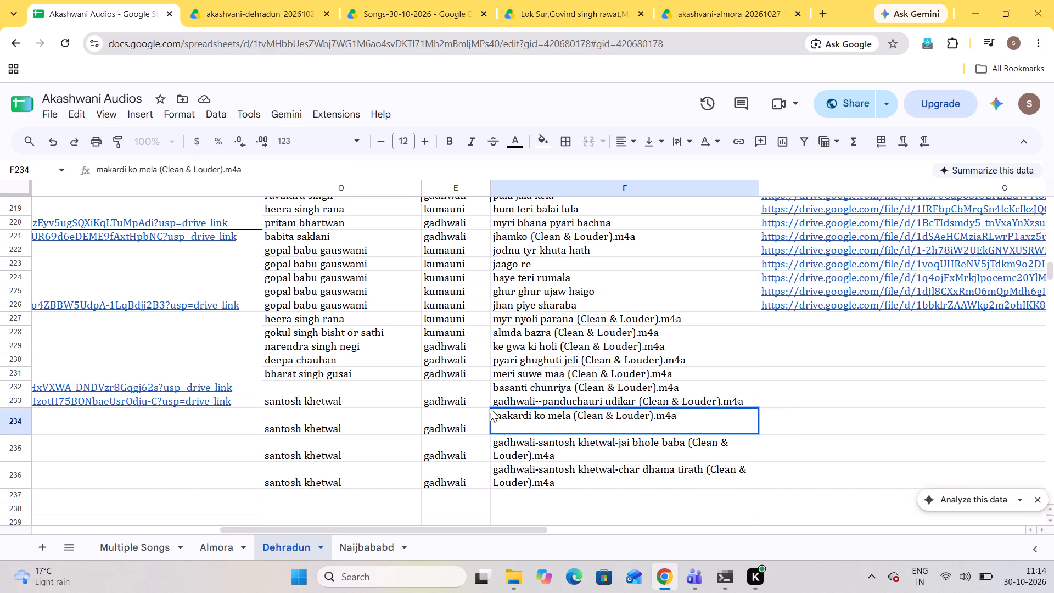
Remove the remaining gadhwali-- prefix from F233, leaving panduchauri udikar (Clean & Louder).m4a.
click(513, 410)
triple_click(513, 404)
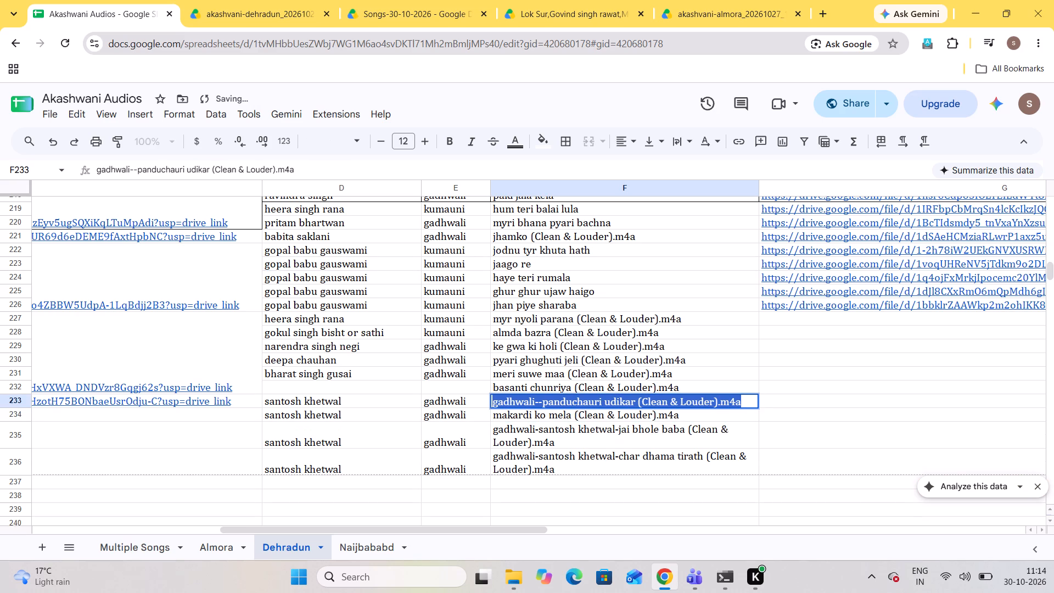
click(549, 398)
drag(541, 400, 480, 403)
key(BackSpace)
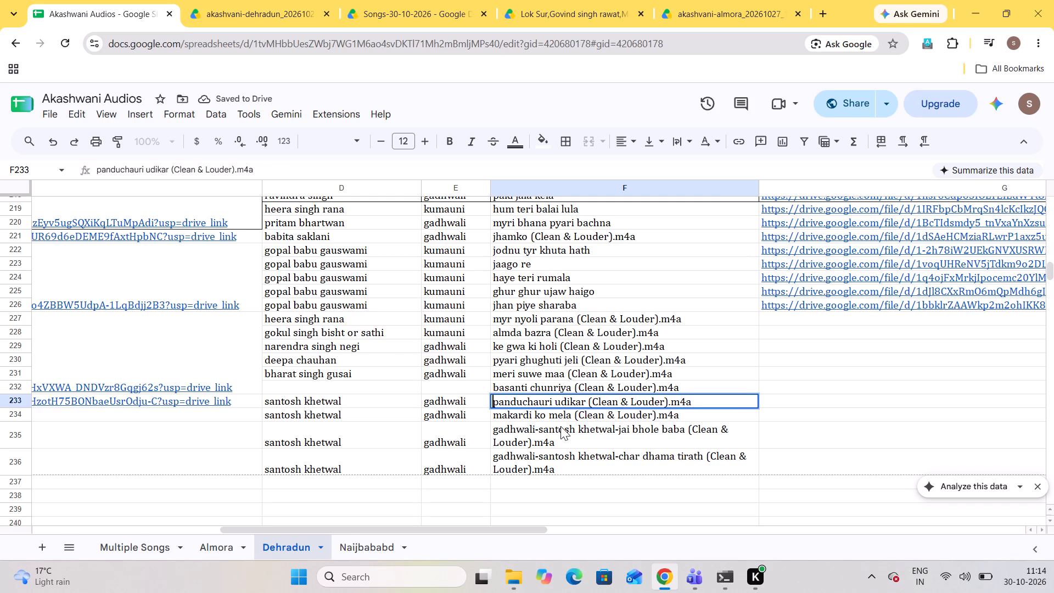
Remove the language and singer prefix from F235, leaving jai bhole baba (Clean & Louder).m4a.
double_click(559, 426)
drag(618, 429, 495, 413)
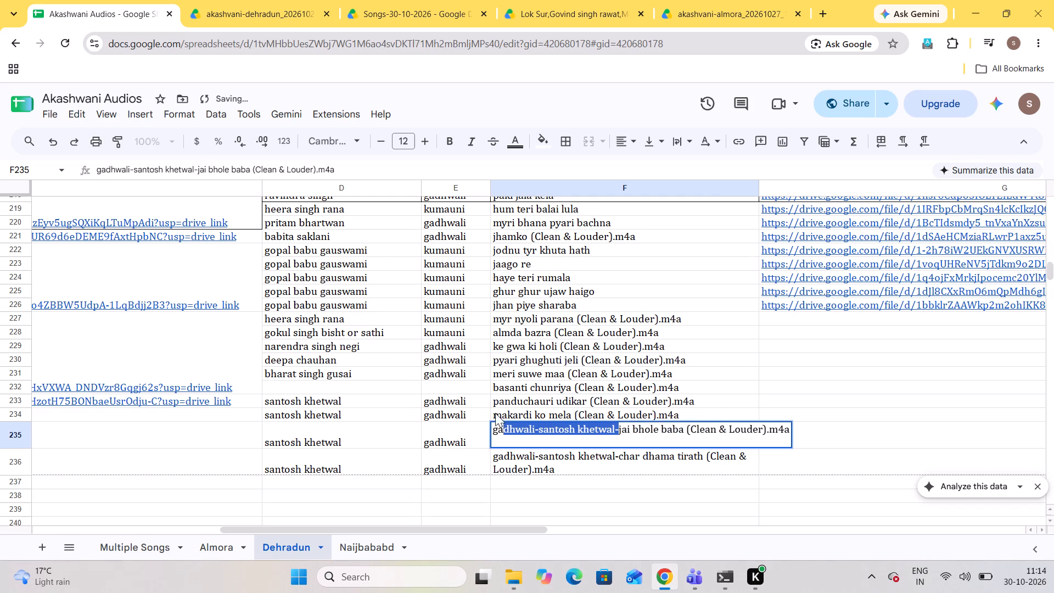
drag(495, 413, 485, 413)
key(BackSpace)
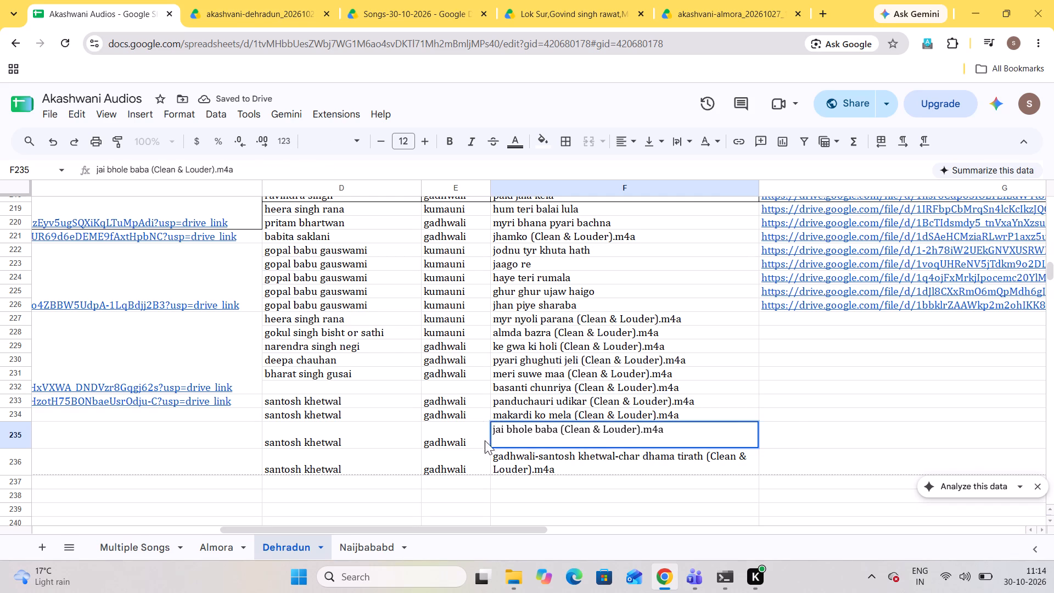
Remove the language and singer prefix from F236, leaving char dhama tirath (Clean & Louder).m4a.
double_click(502, 465)
double_click(515, 444)
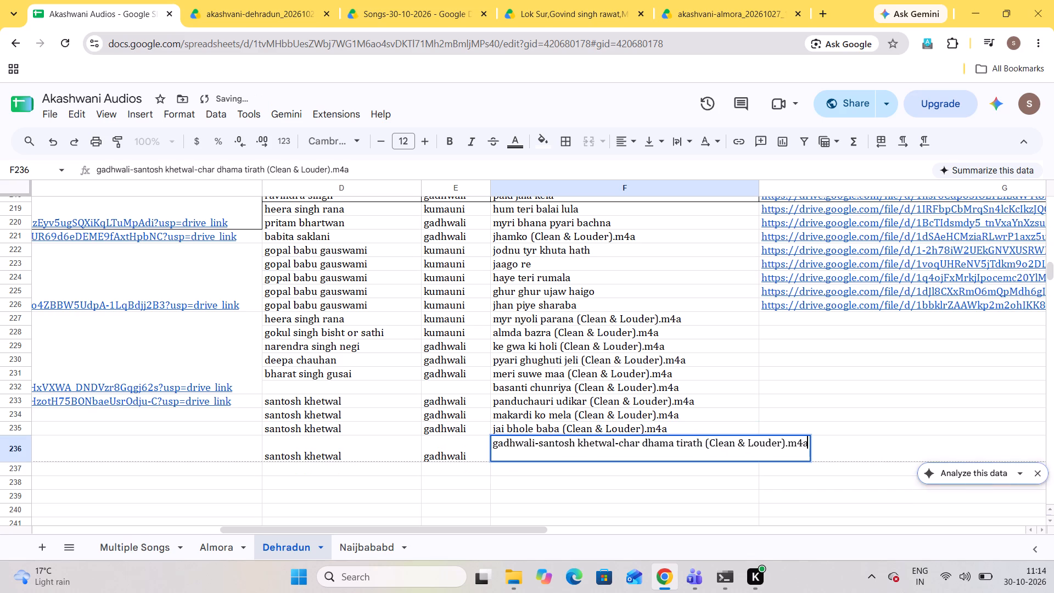
drag(616, 444, 461, 434)
key(BackSpace)
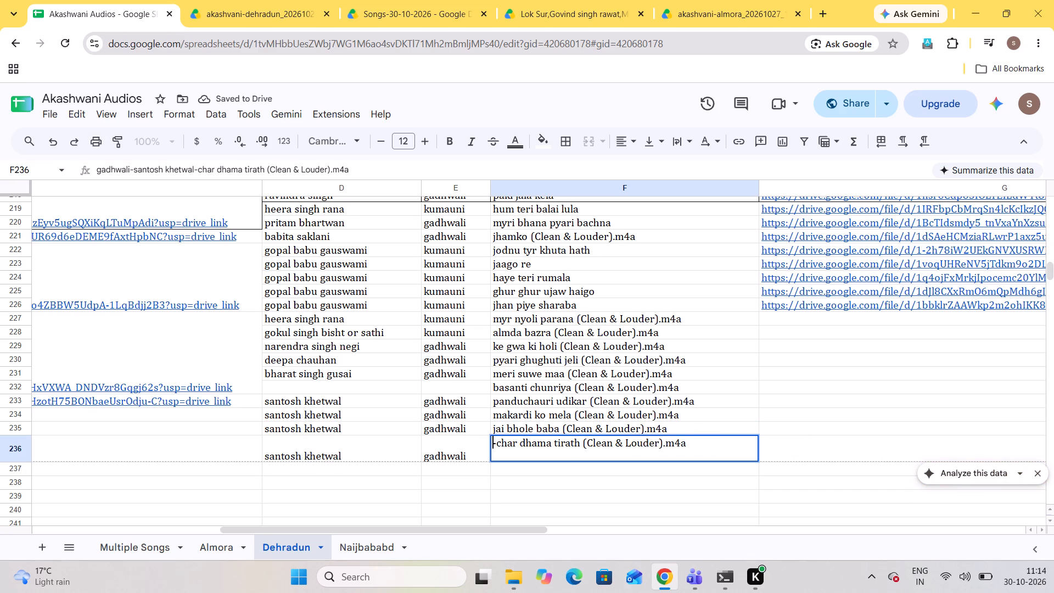
key(Delete)
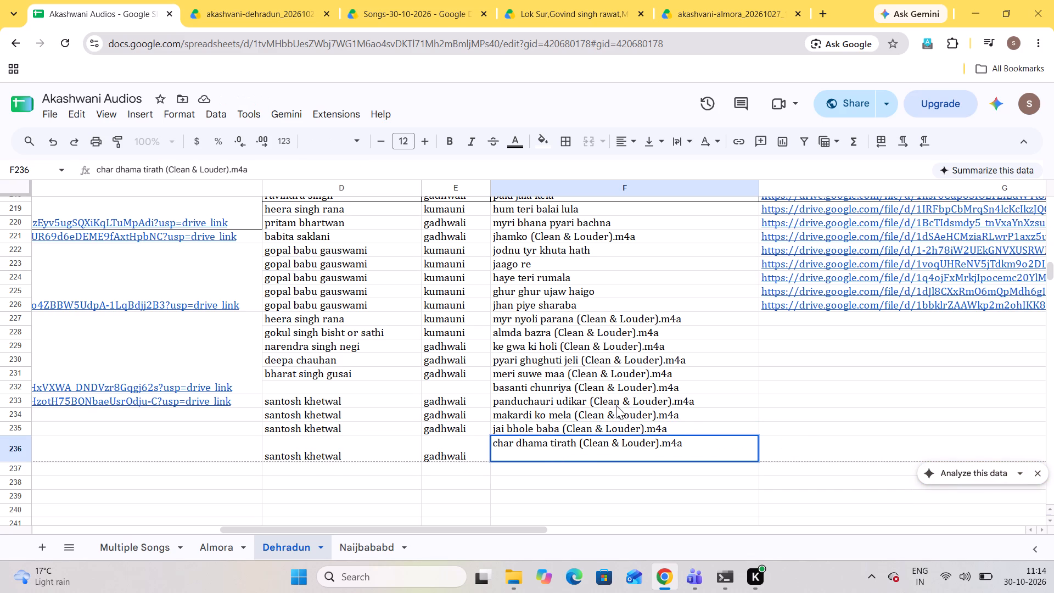
click(778, 323)
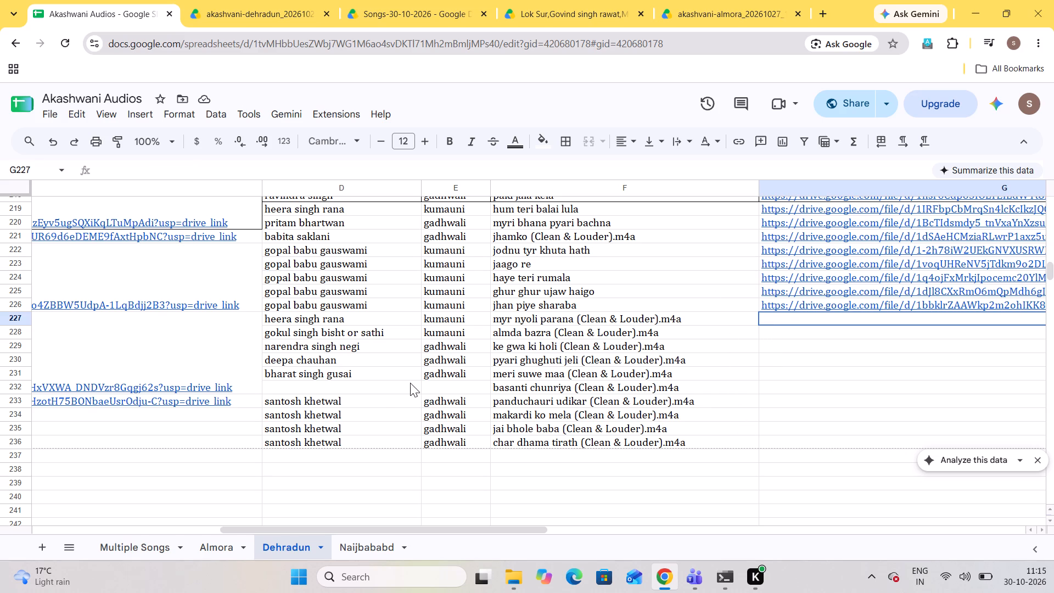
click(395, 398)
click(754, 405)
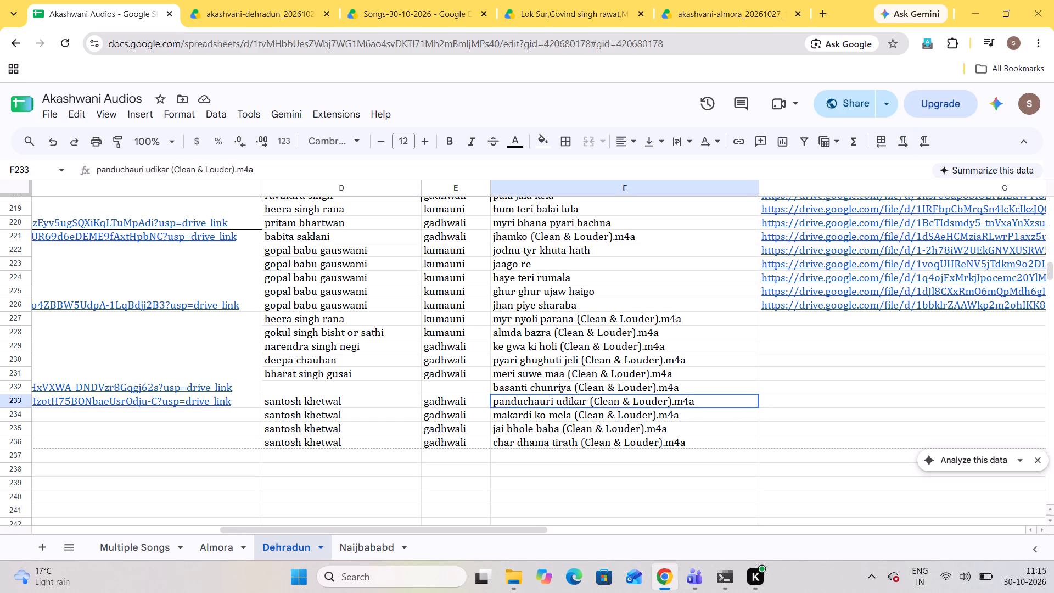
click(786, 402)
click(237, 19)
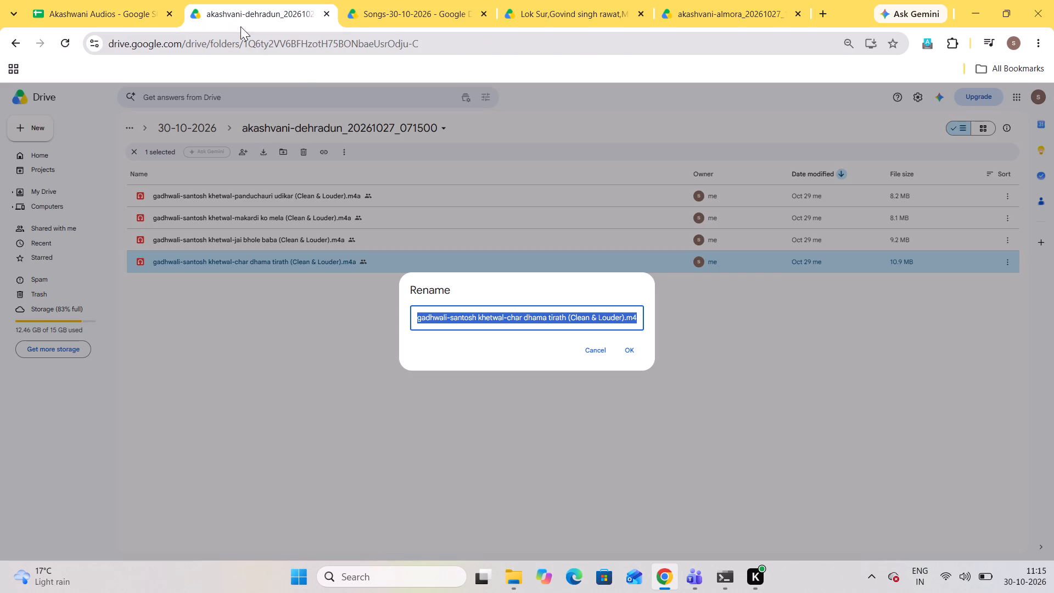
click(631, 205)
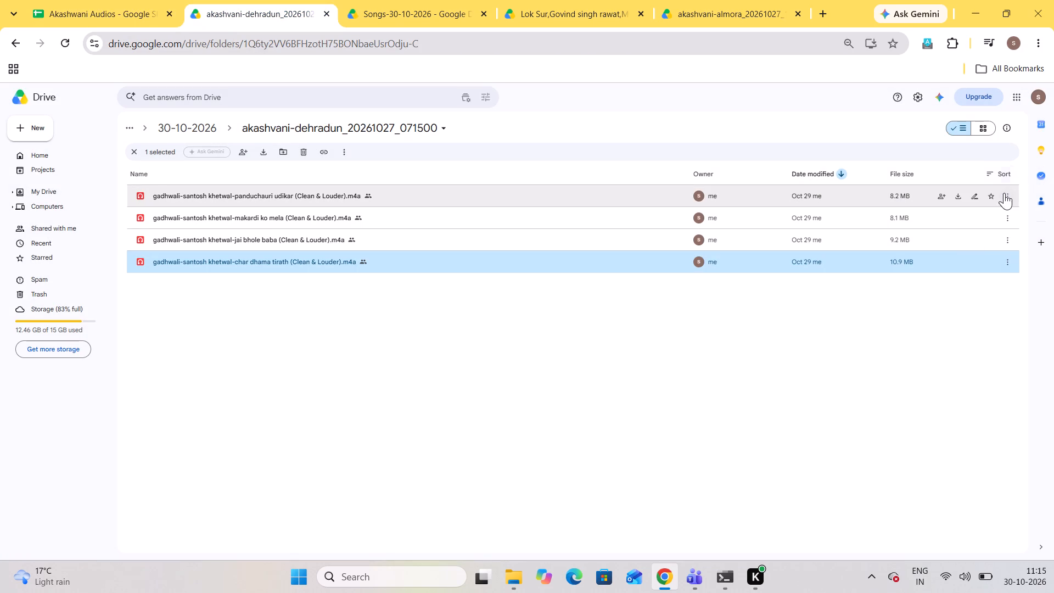
click(1005, 196)
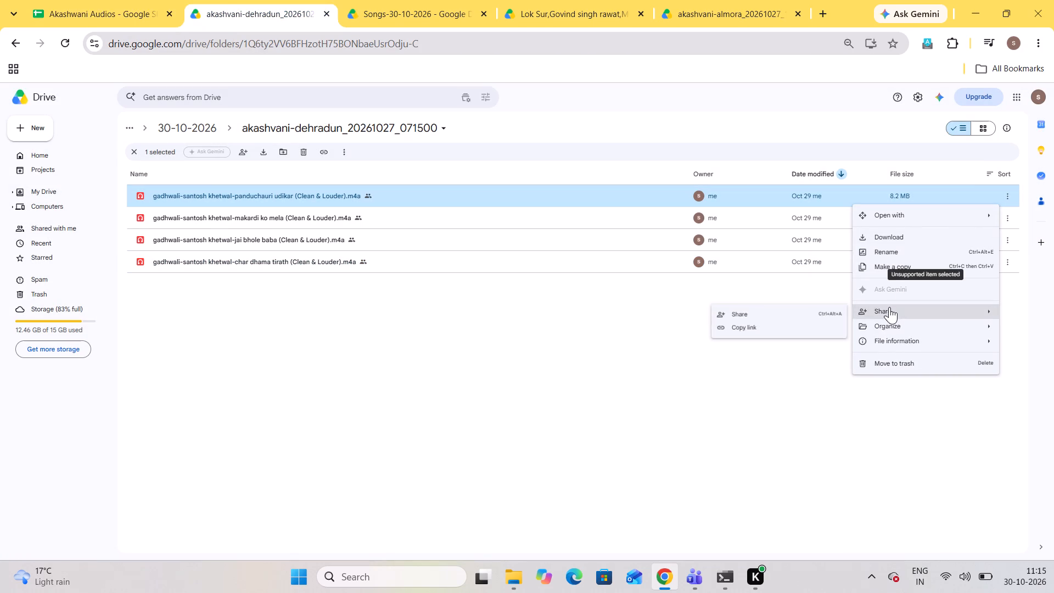
click(817, 327)
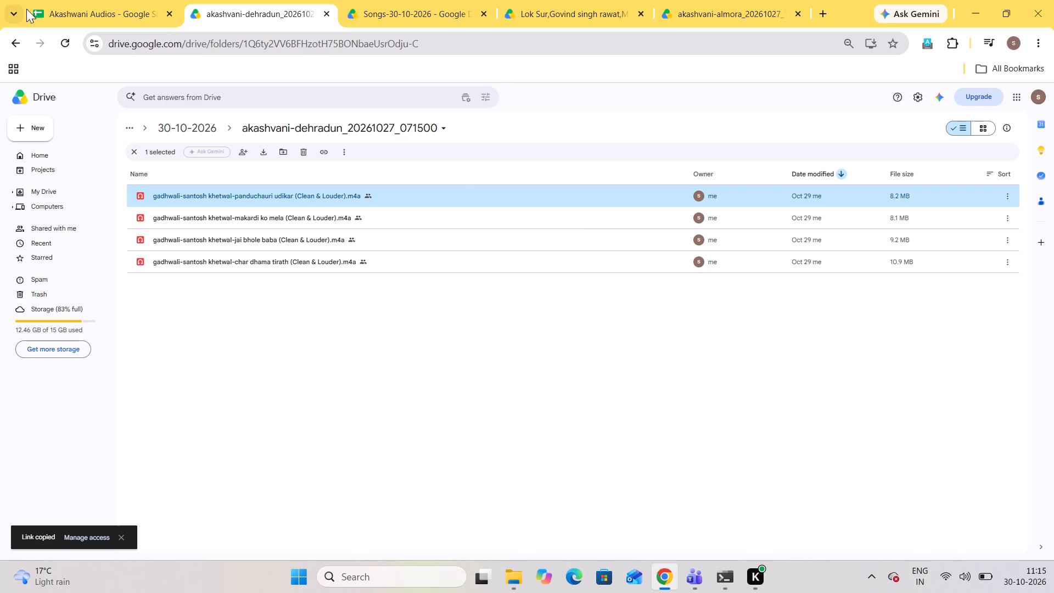
click(75, 10)
key(ctrl+v)
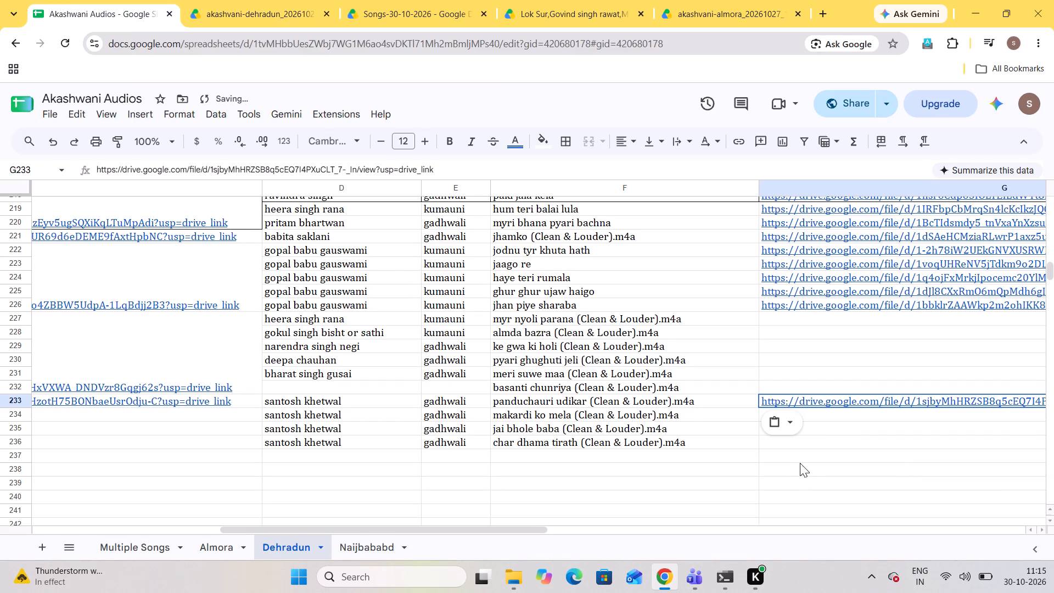
Copy the makardi ko mela file's share link from the Dehradun Drive folder into cell G234 of the sheet.
click(812, 418)
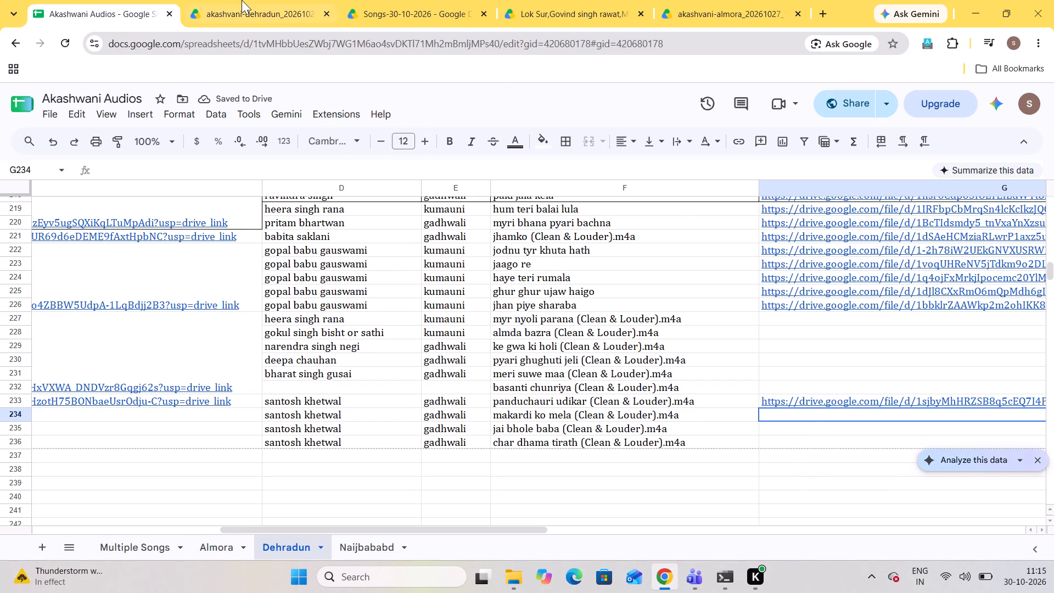
click(217, 11)
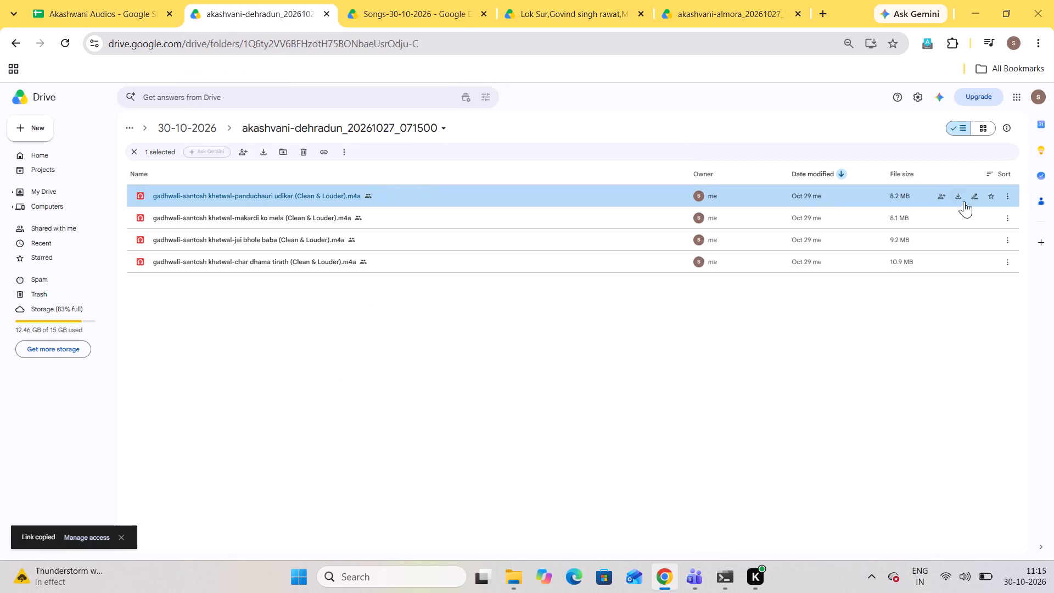
click(1010, 216)
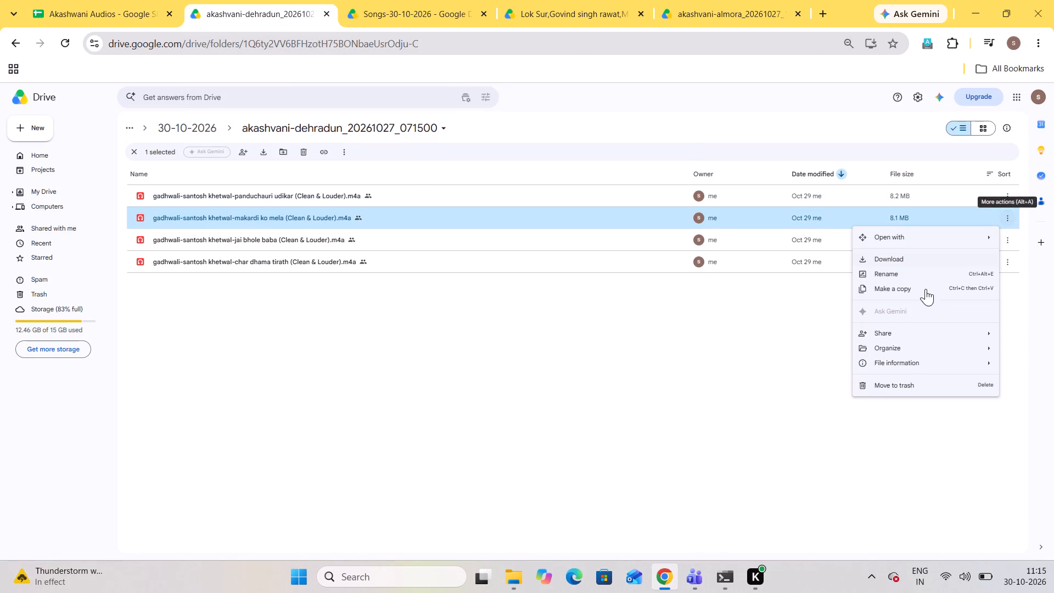
click(823, 350)
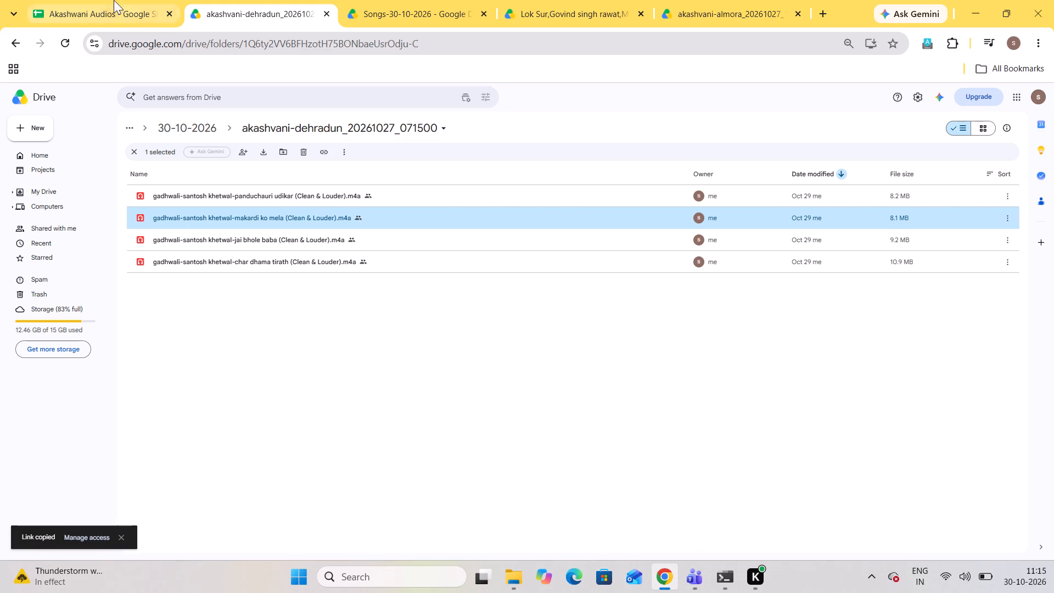
click(98, 4)
key(ctrl+v)
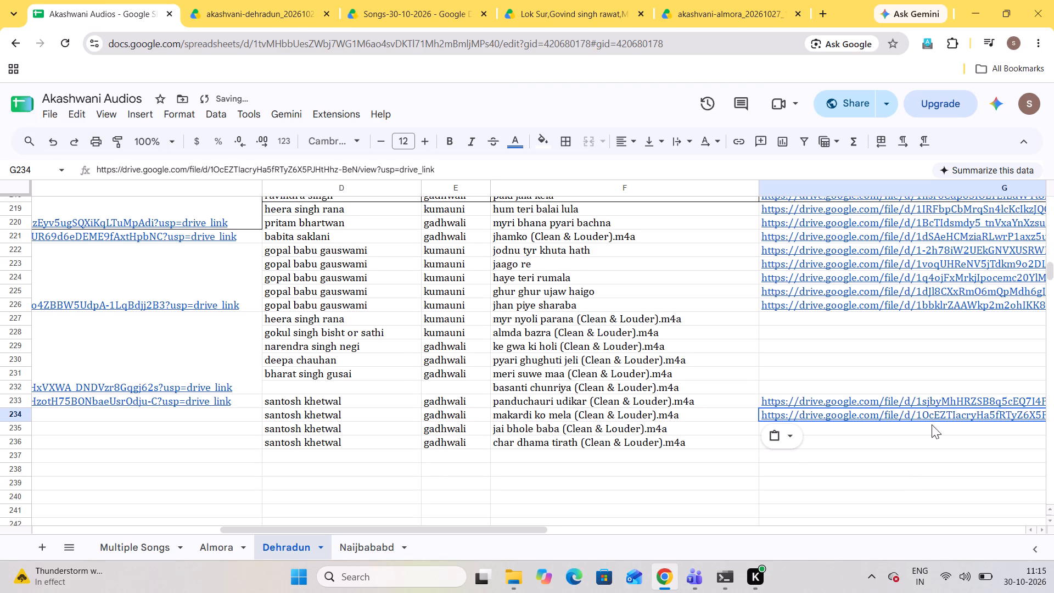
Copy the jai bhole baba file's share link from the Dehradun Drive folder into cell G235 of the sheet.
click(842, 428)
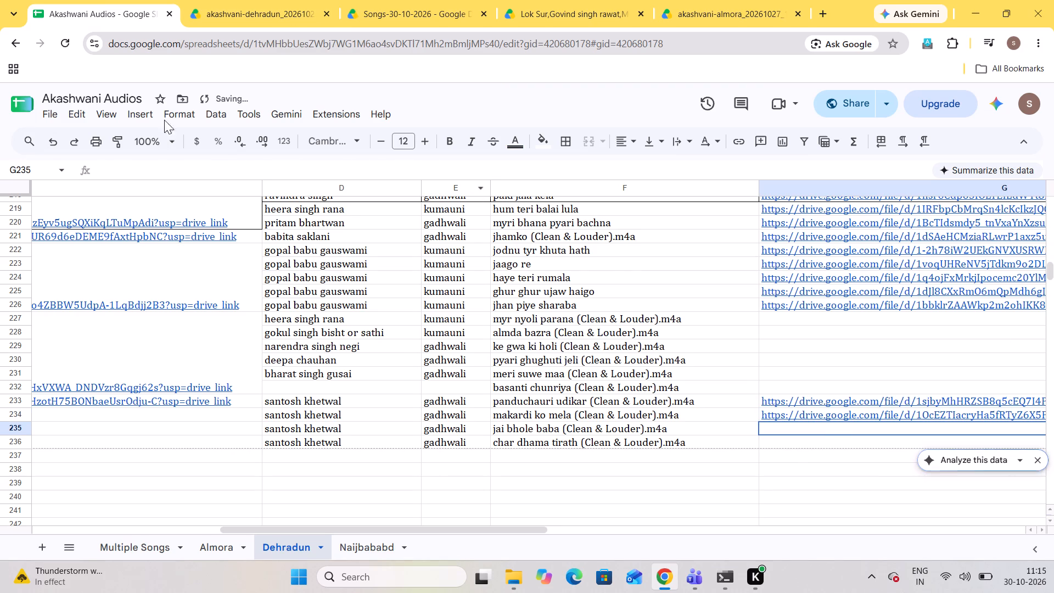
click(268, 11)
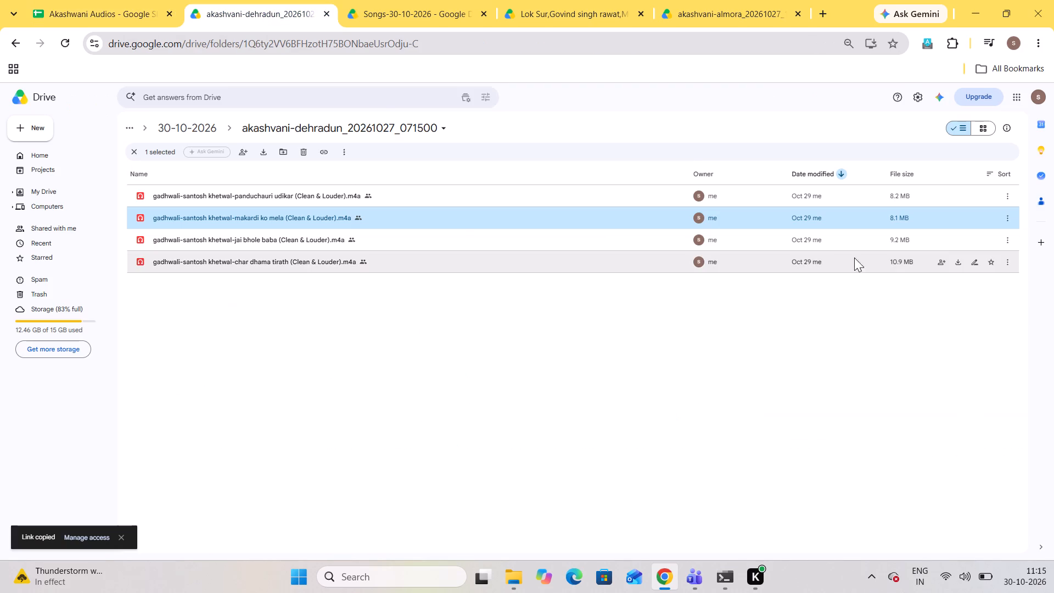
click(1009, 240)
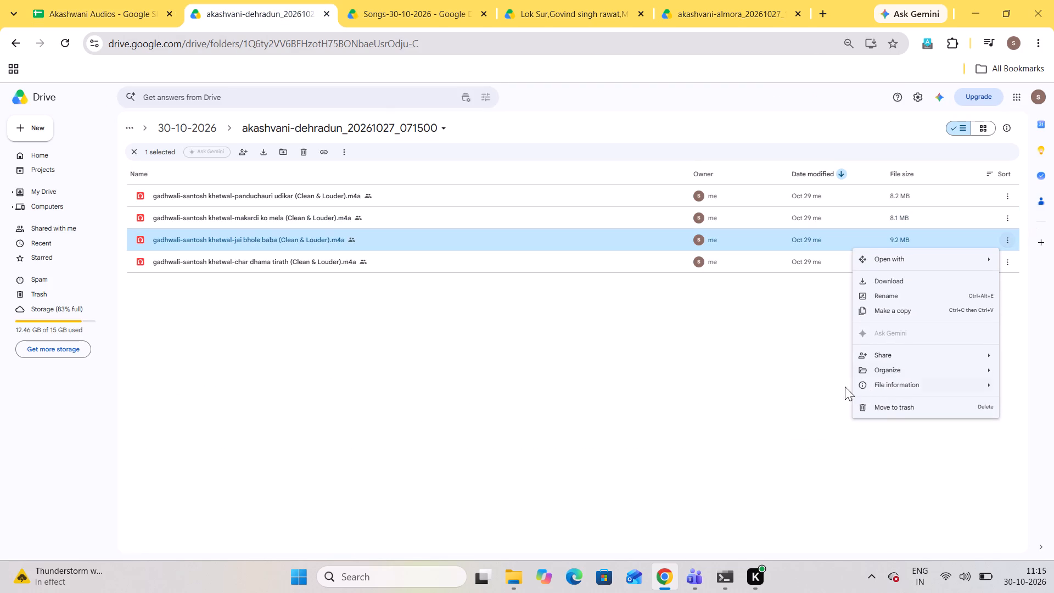
click(880, 353)
click(799, 371)
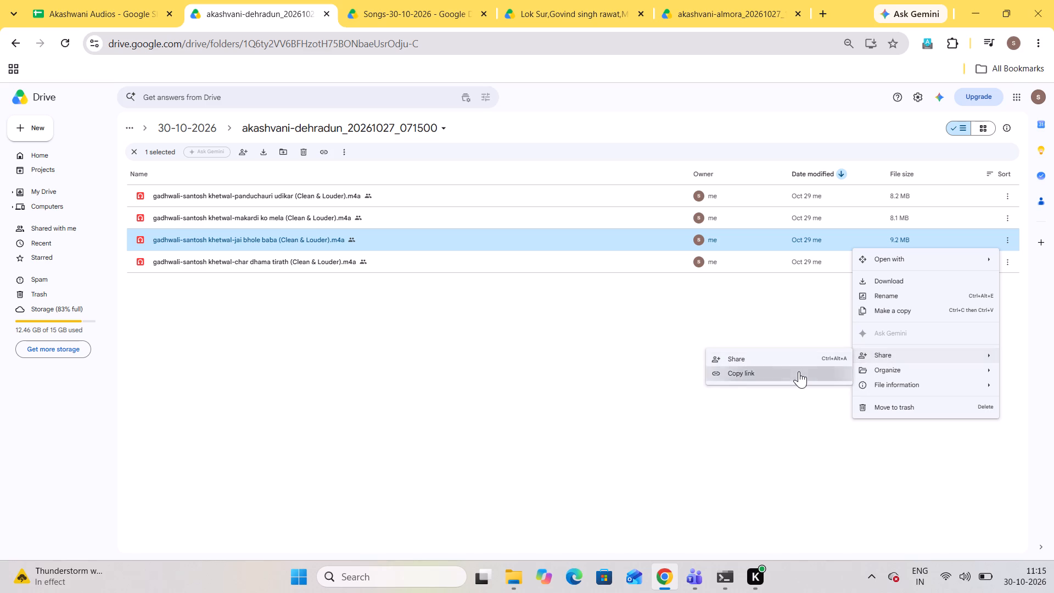
click(112, 5)
key(ctrl+v)
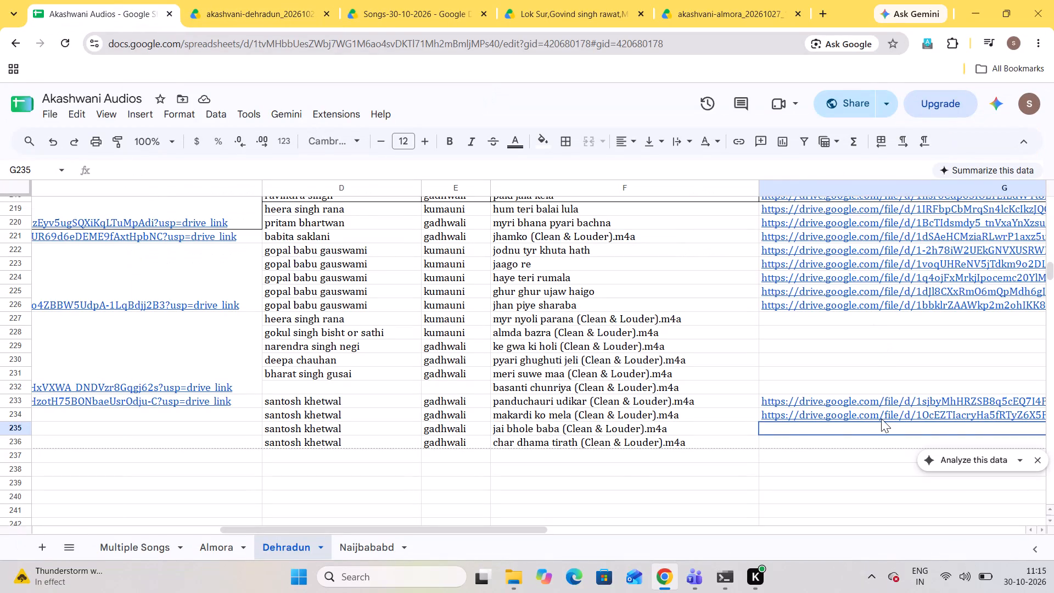
Copy the char dhama tirath file's share link from the Dehradun Drive folder into cell G236 of the sheet.
click(1011, 445)
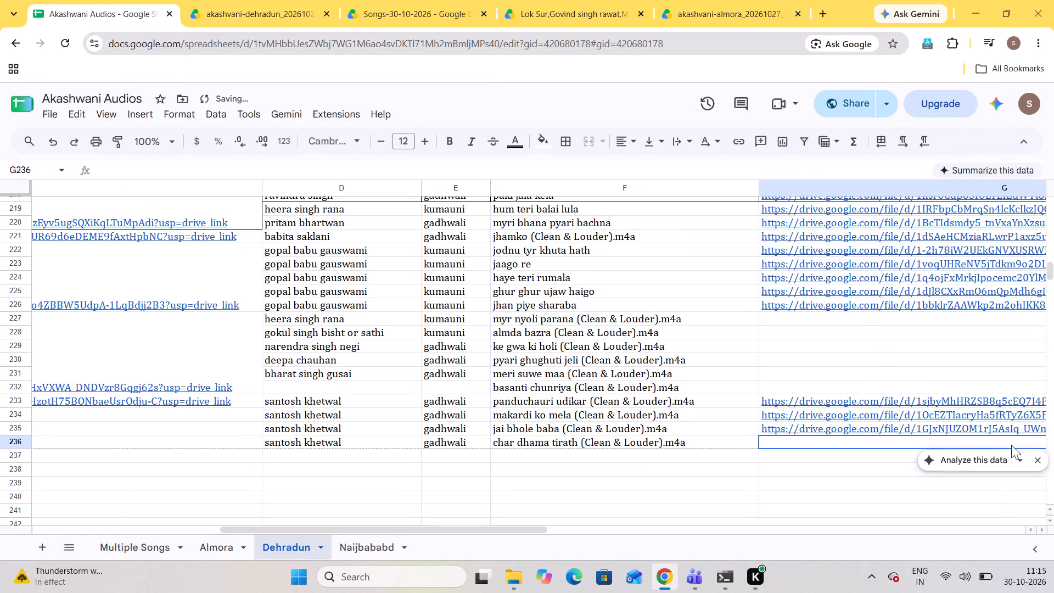
click(276, 15)
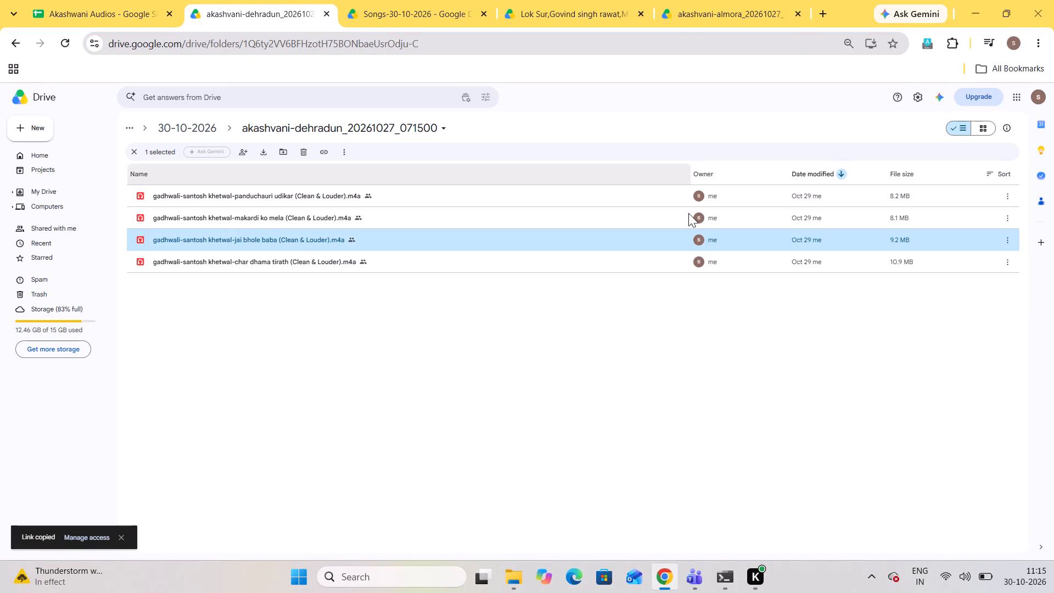
click(1003, 264)
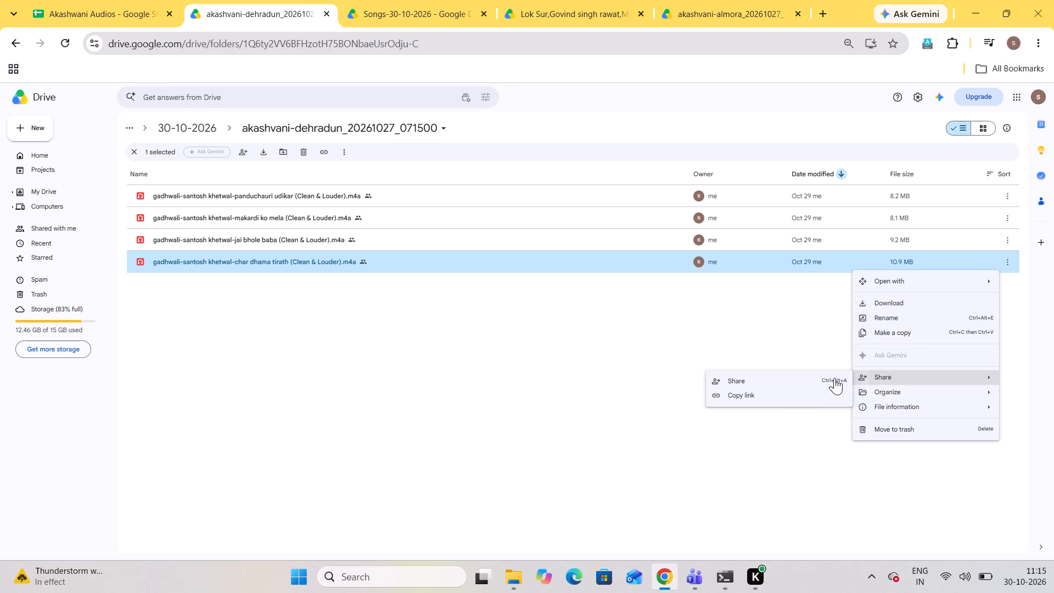
click(803, 394)
click(60, 18)
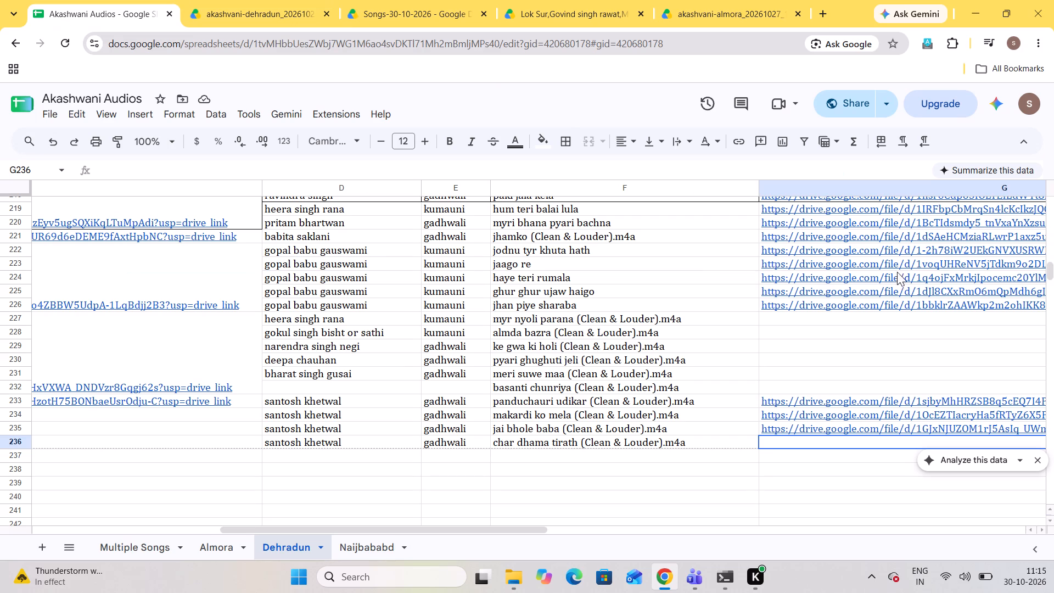
key(ctrl+v)
Copy the myr nyoli parana file's share link from the akashvani-dehradun_20261026_173000 Drive folder into cell G227 of the sheet.
click(805, 323)
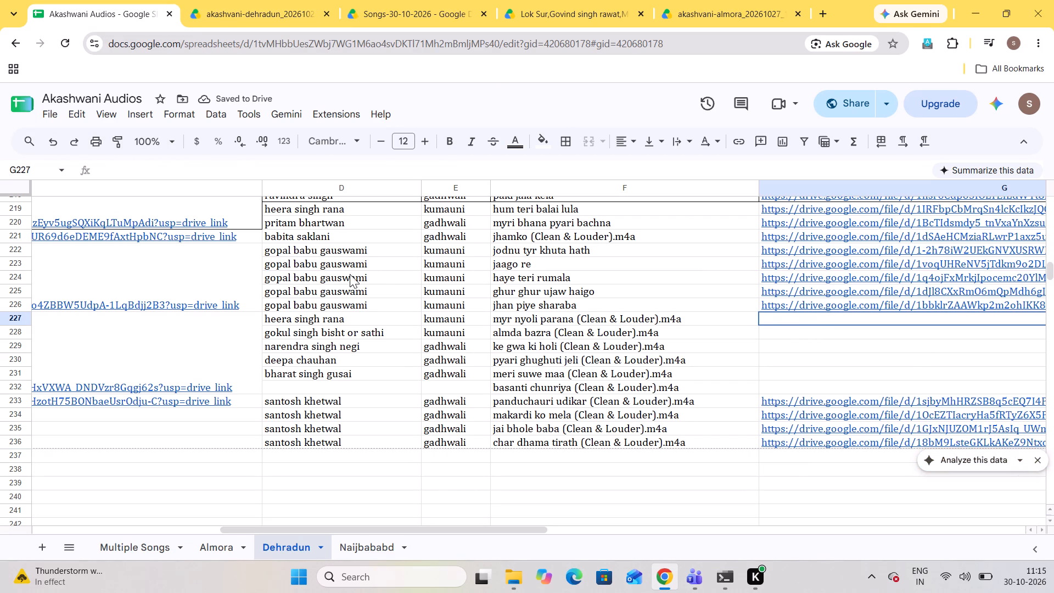
click(221, 19)
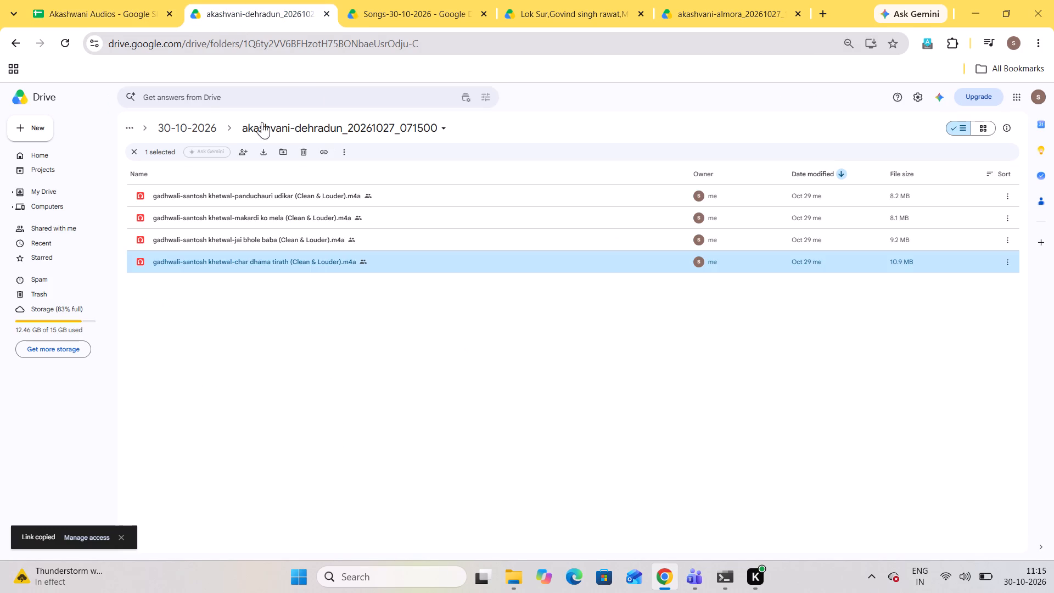
click(206, 125)
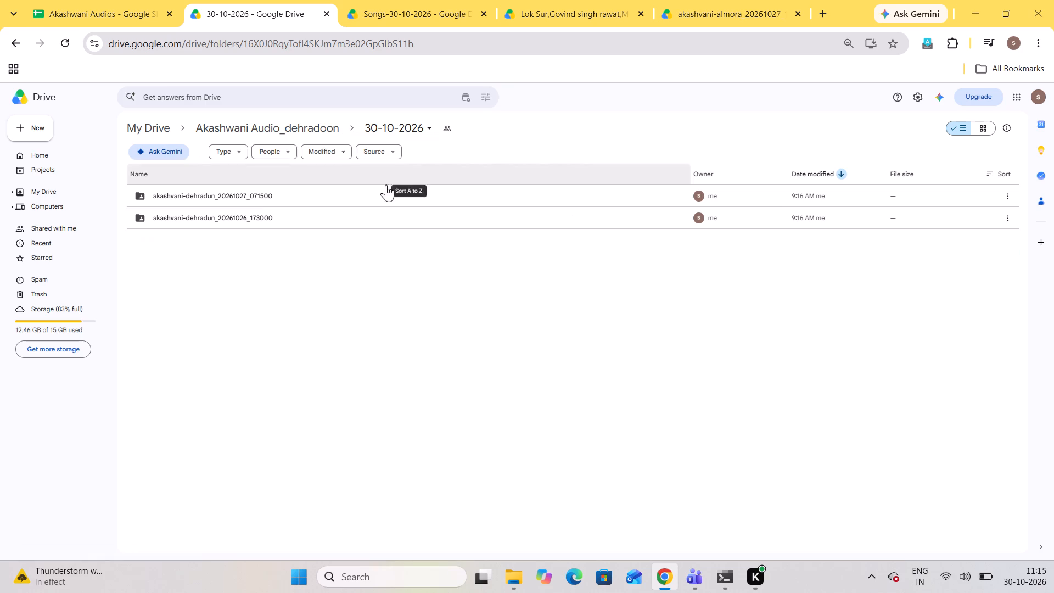
click(335, 206)
double_click(311, 221)
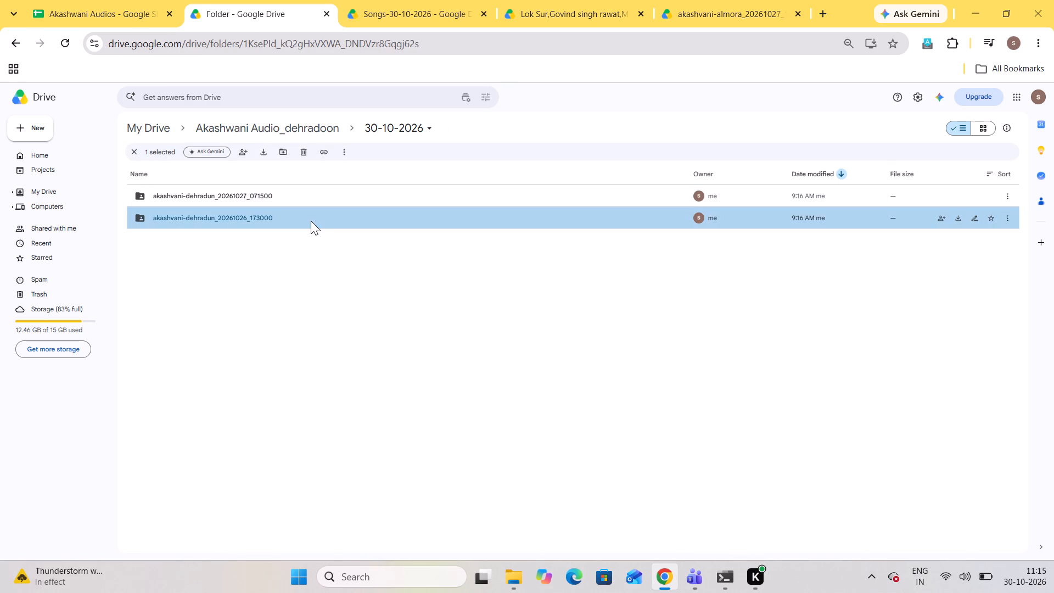
click(1010, 194)
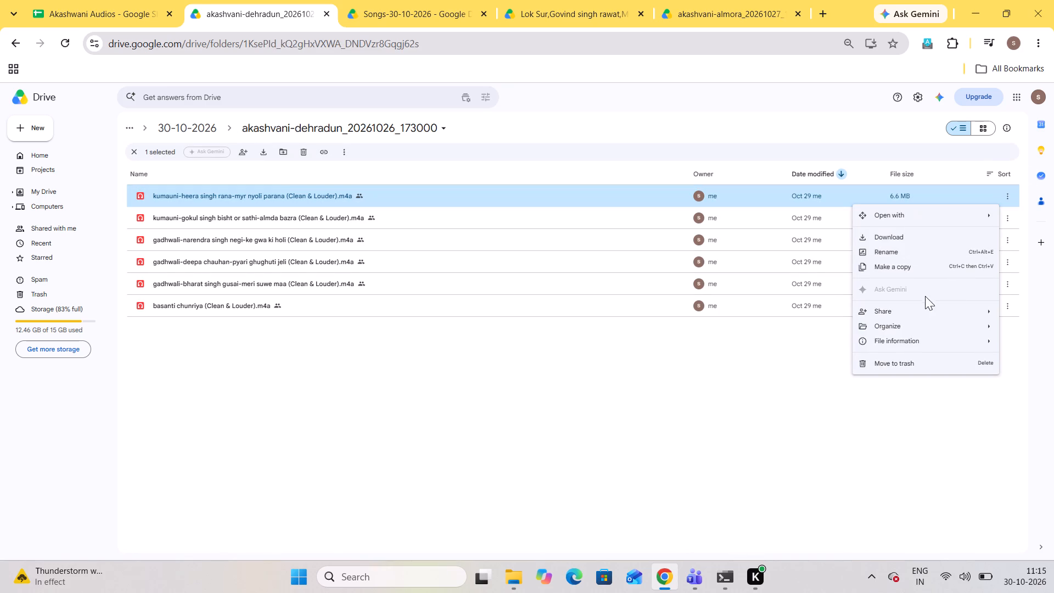
click(818, 326)
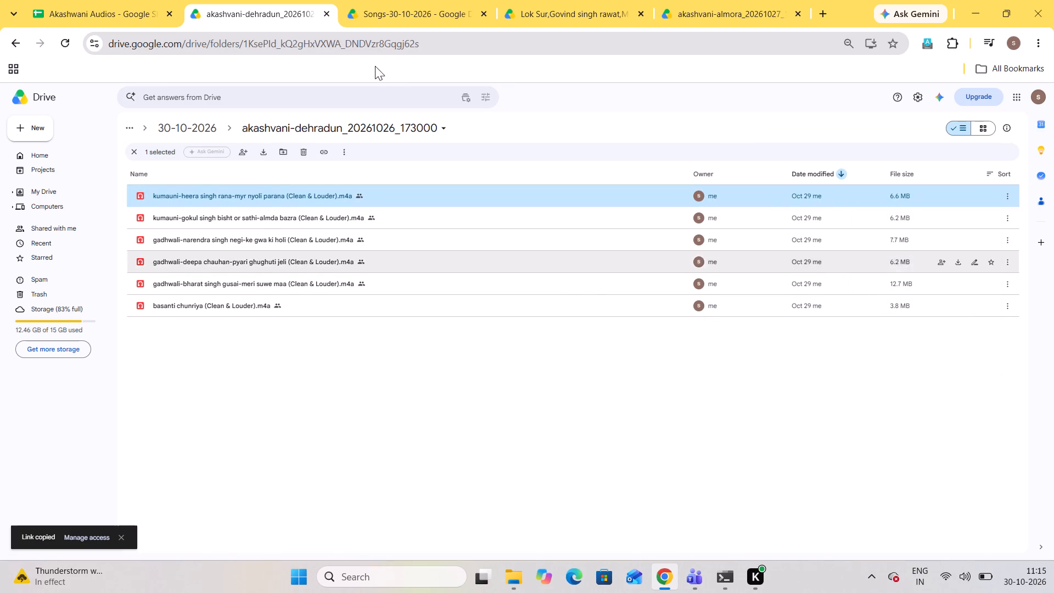
click(130, 7)
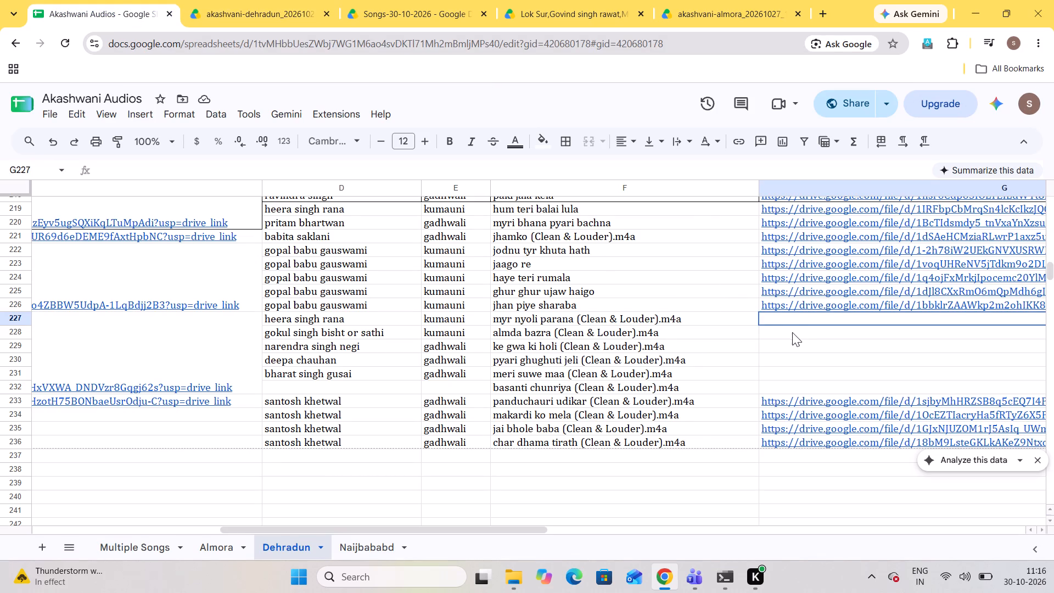
key(ctrl+v)
Copy the almda bazra file's share link from the akashvani-dehradun_20261026_173000 Drive folder into cell G228 of the sheet.
click(840, 335)
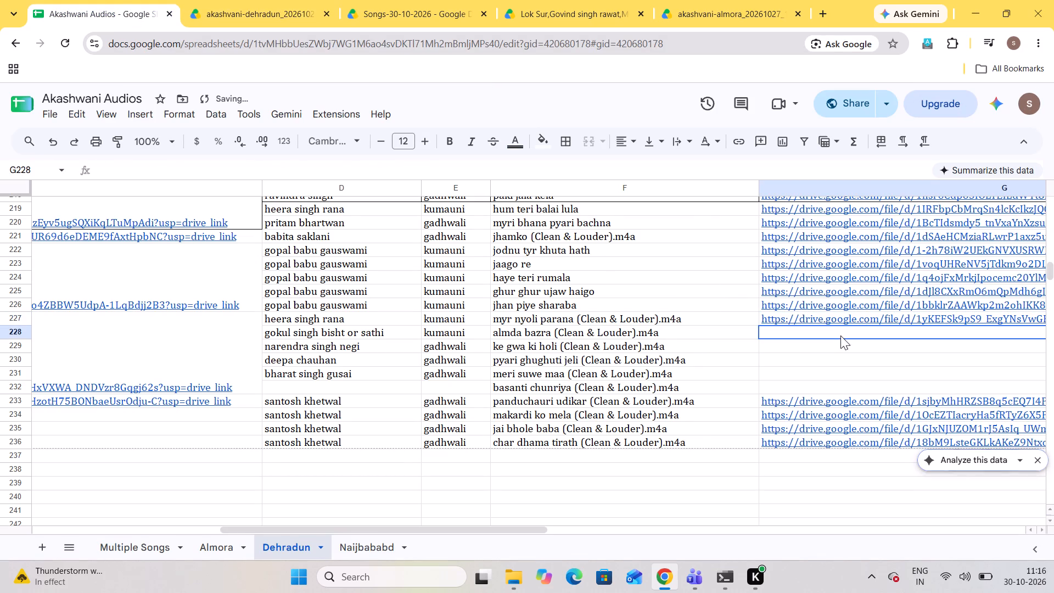
click(226, 4)
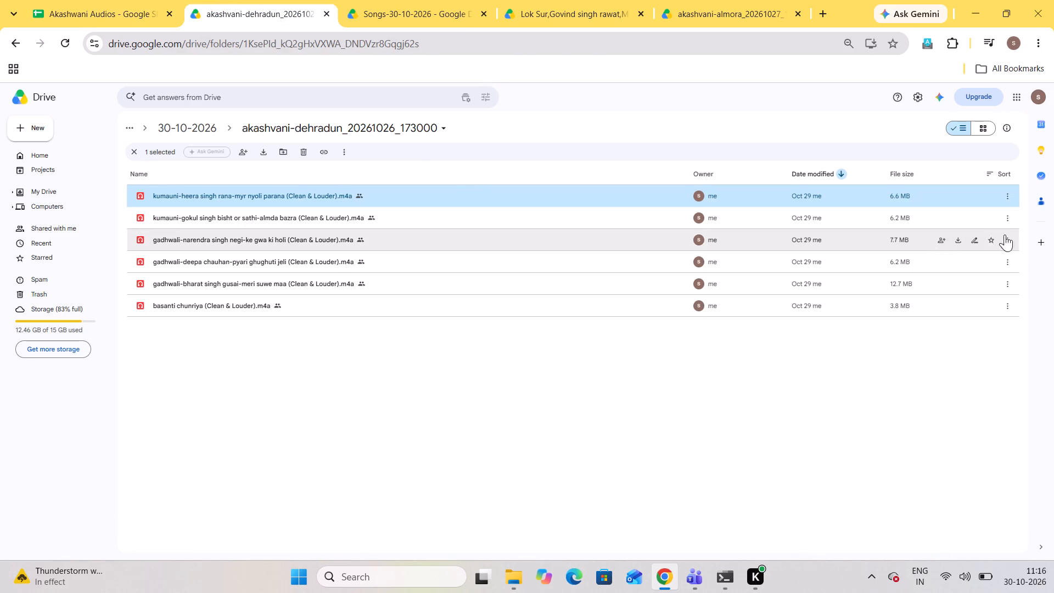
click(1006, 222)
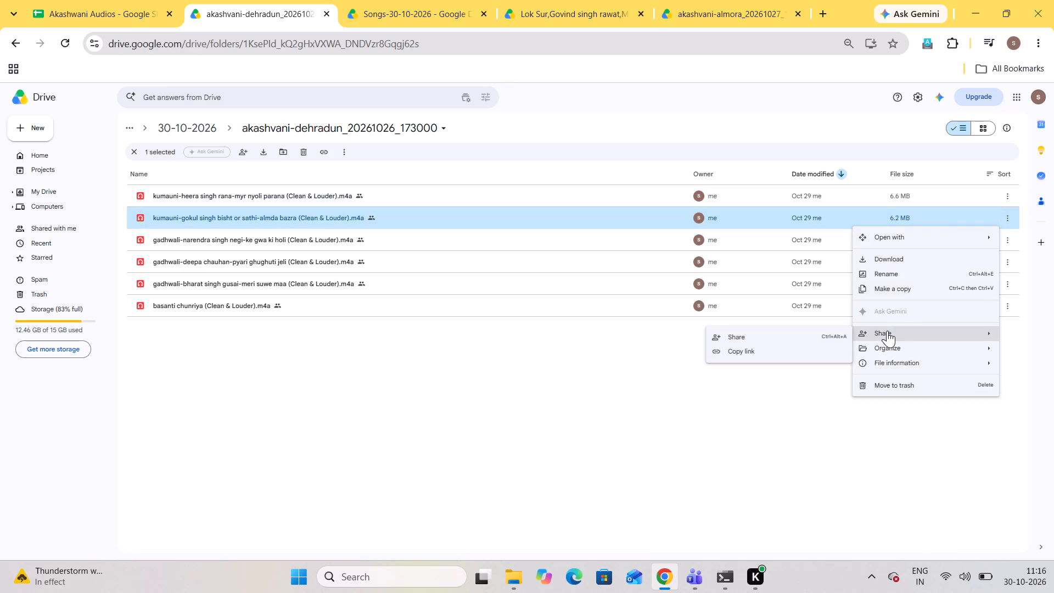
click(798, 354)
click(108, 18)
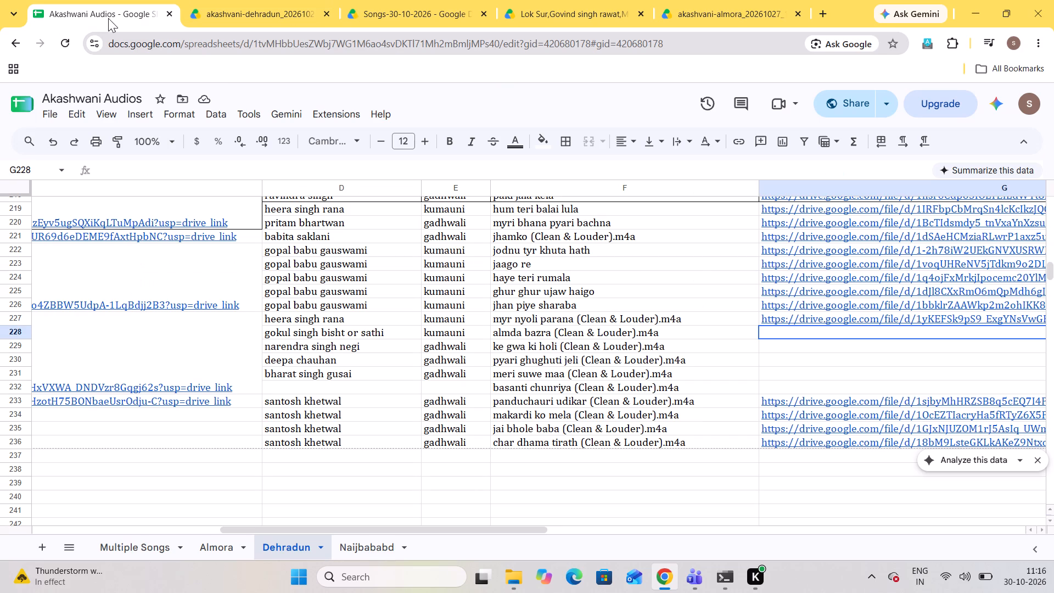
key(ctrl+v)
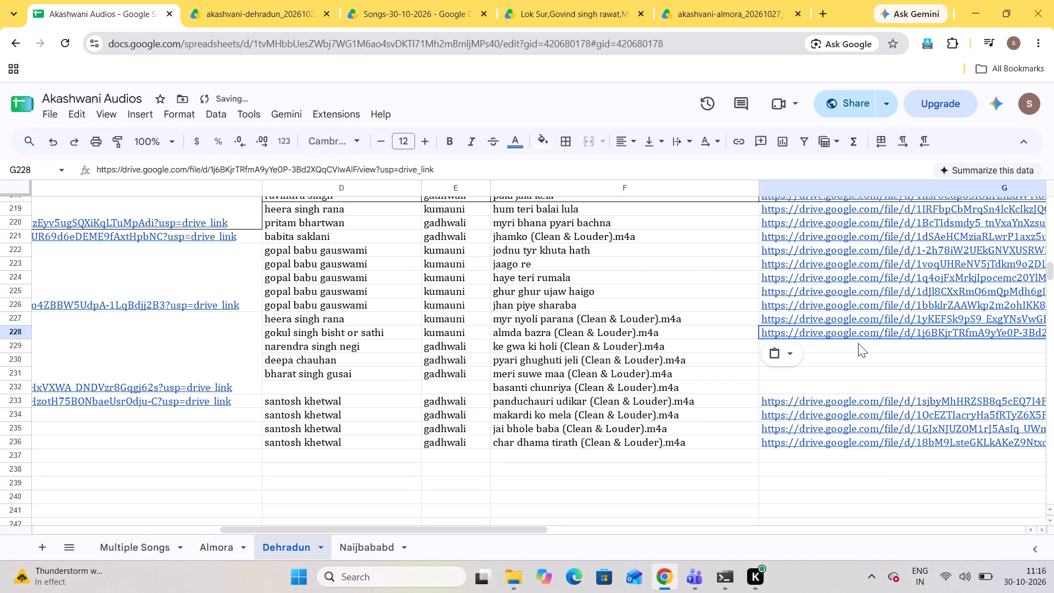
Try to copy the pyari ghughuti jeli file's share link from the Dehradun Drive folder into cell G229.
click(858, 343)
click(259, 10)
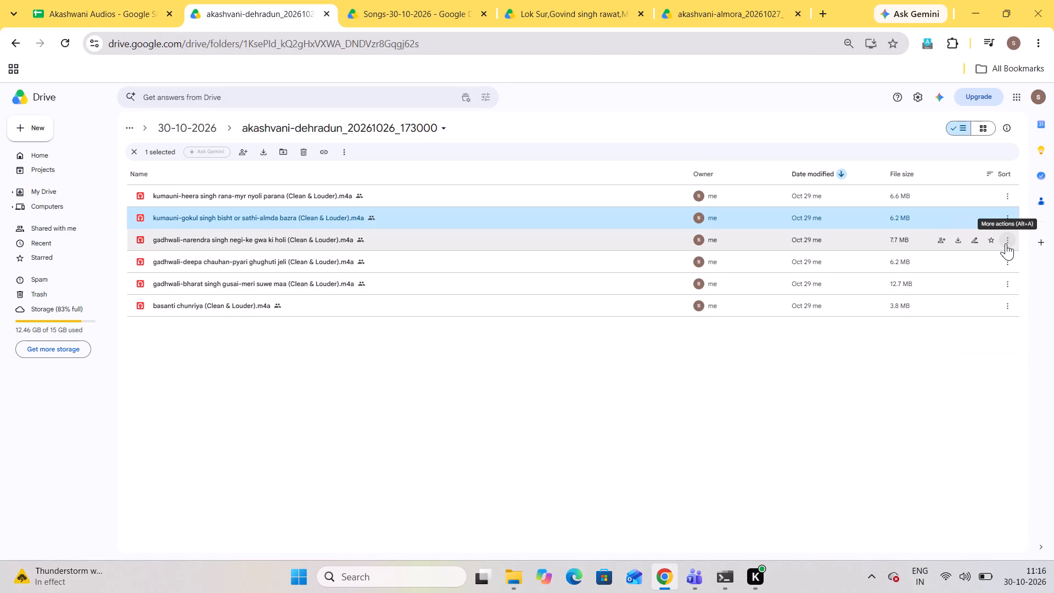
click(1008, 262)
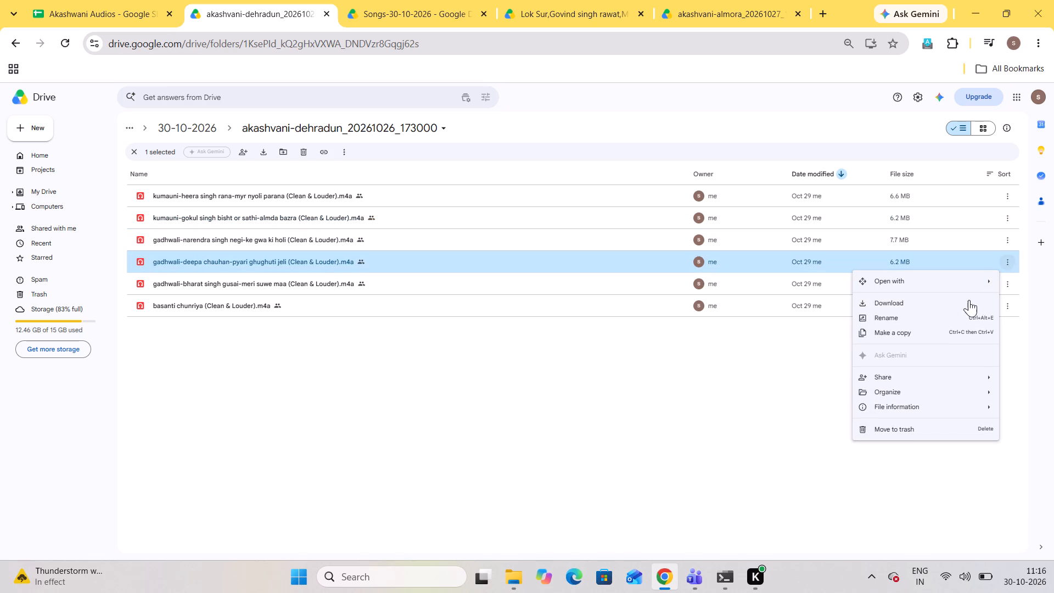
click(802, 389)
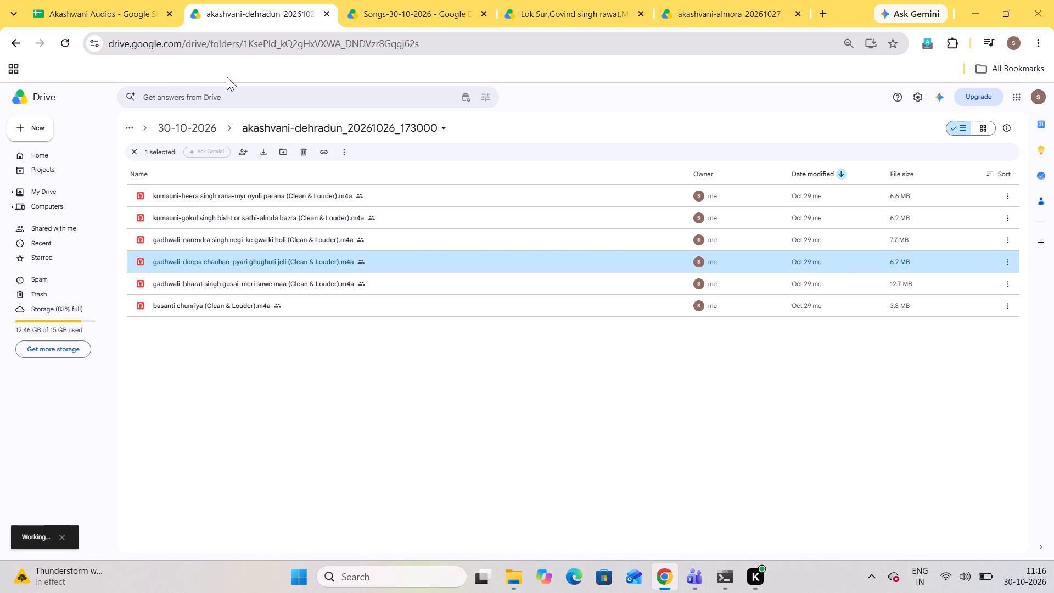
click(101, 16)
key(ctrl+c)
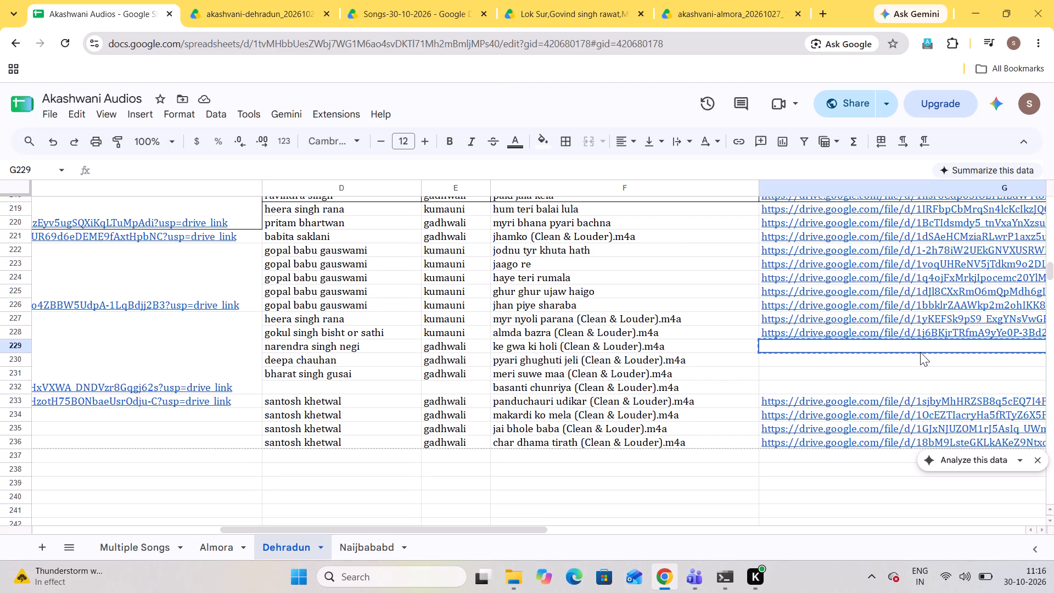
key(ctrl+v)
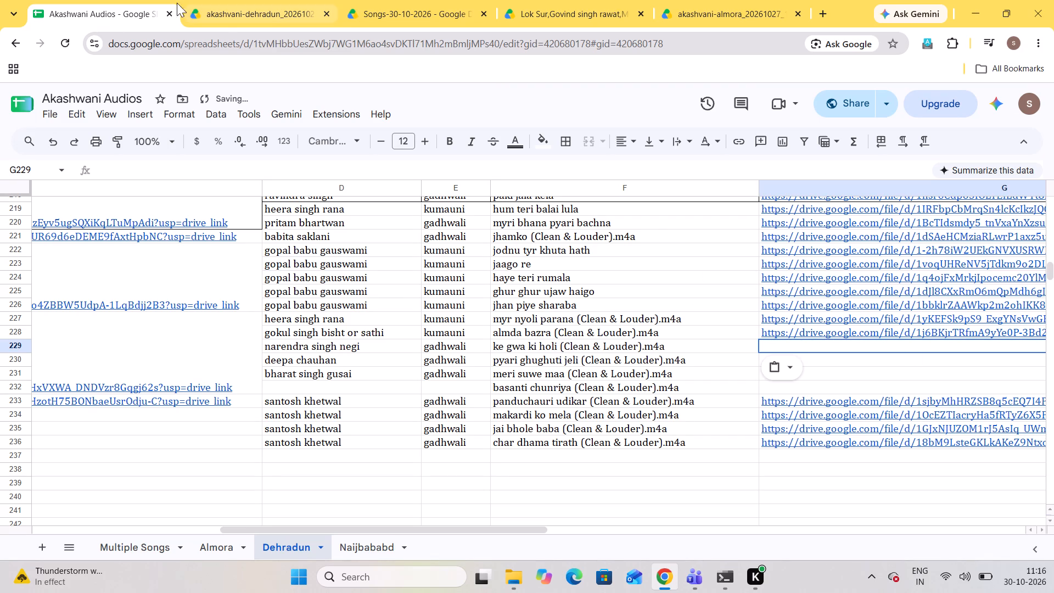
Copy the pyari ghughuti jeli file's share link from the Dehradun Drive folder into cells G229 and G230.
click(222, 14)
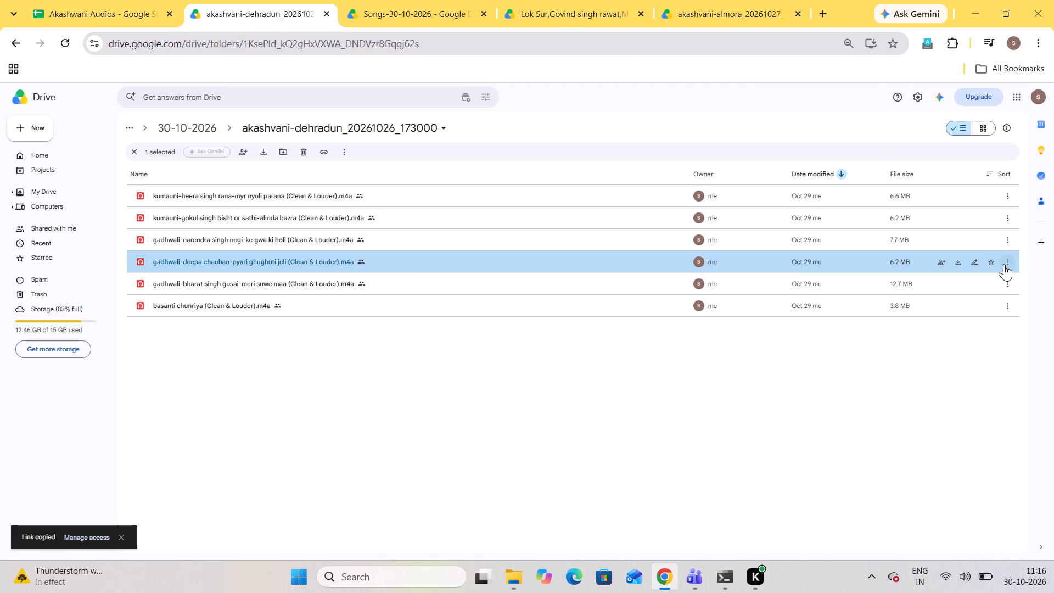
click(1005, 264)
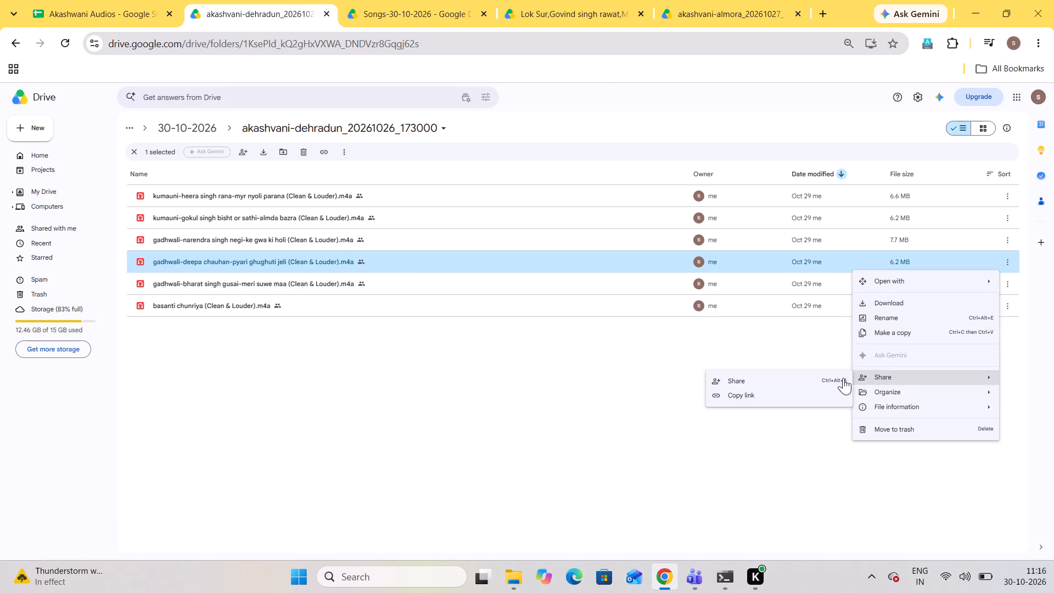
click(828, 391)
click(138, 10)
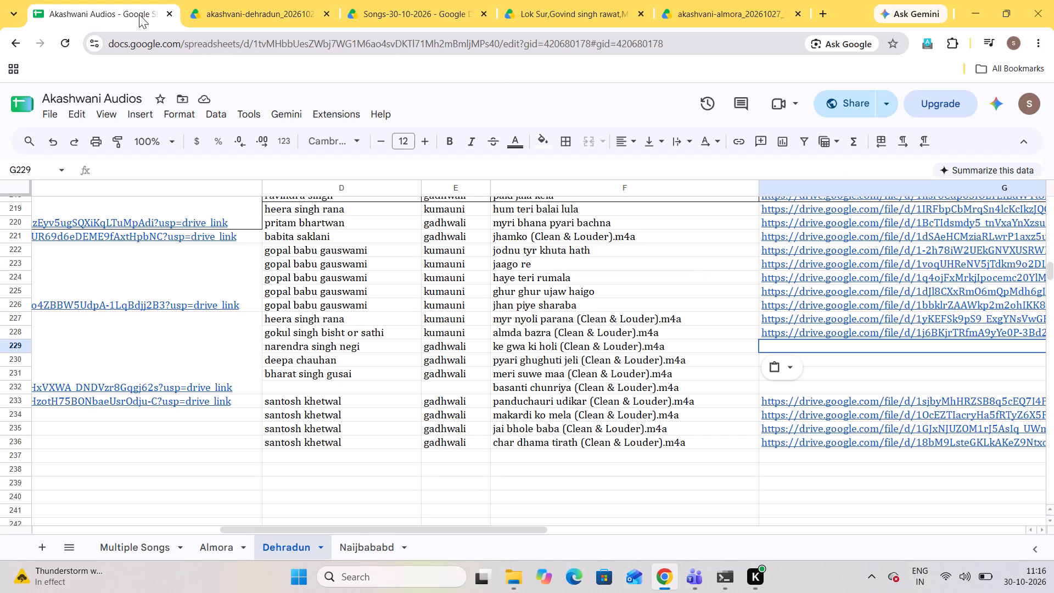
key(ctrl+v)
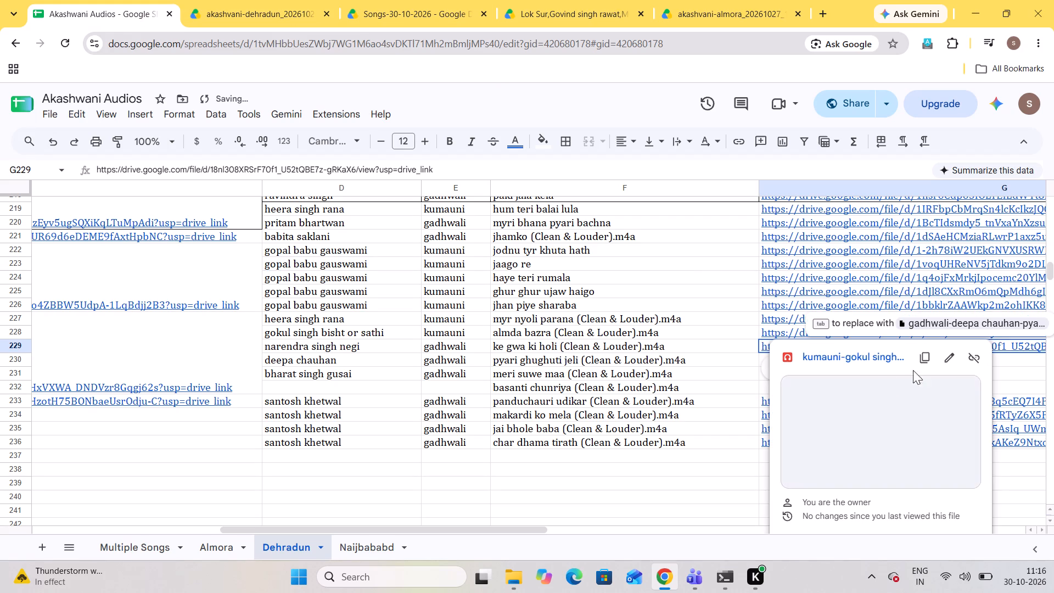
click(1010, 365)
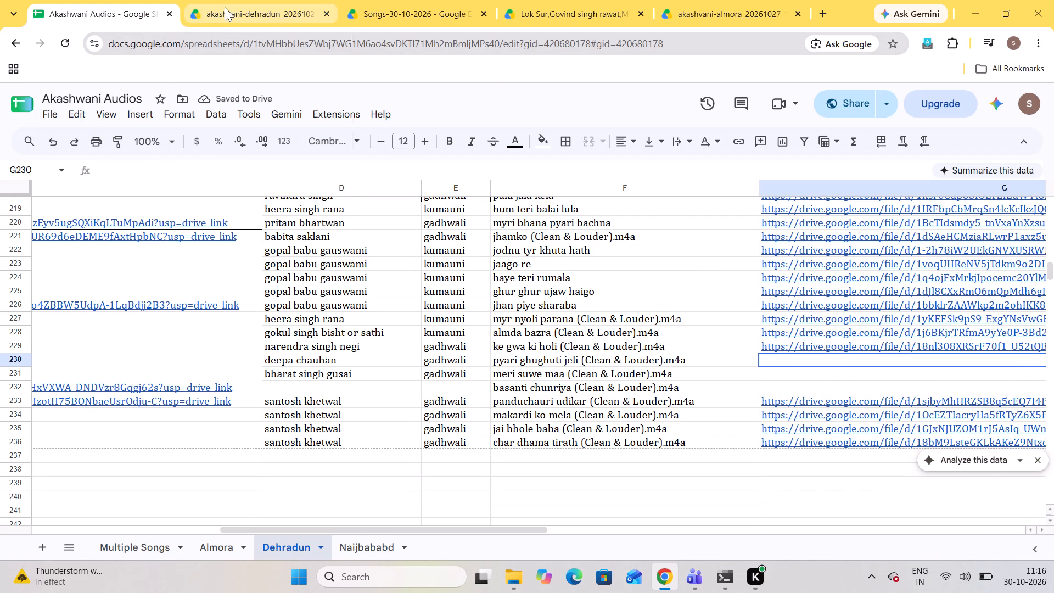
key(ctrl+v)
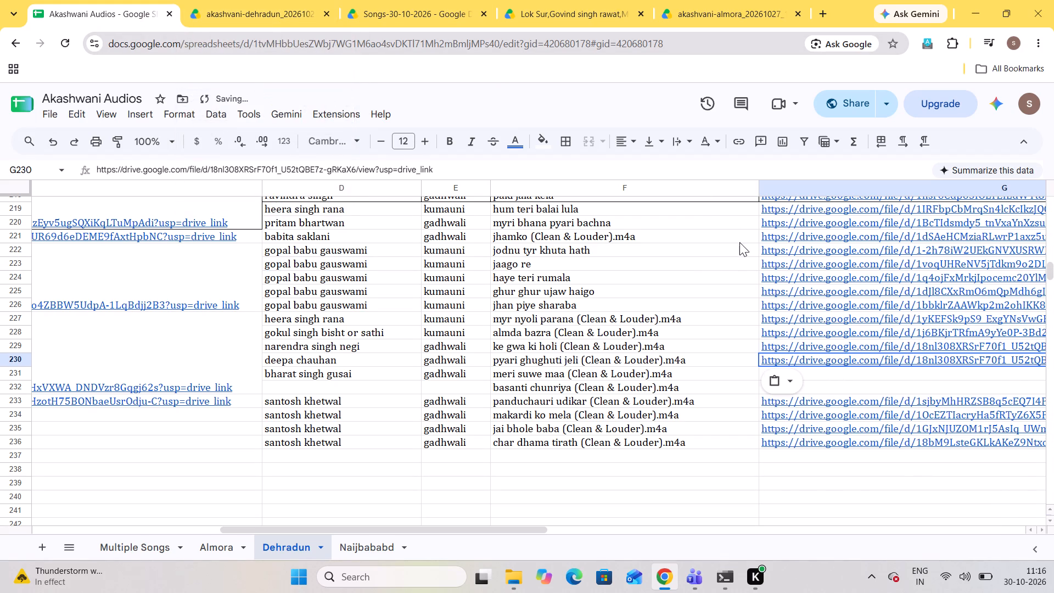
Clear the misplaced pyari ghughuti jeli link from cell G229.
click(763, 348)
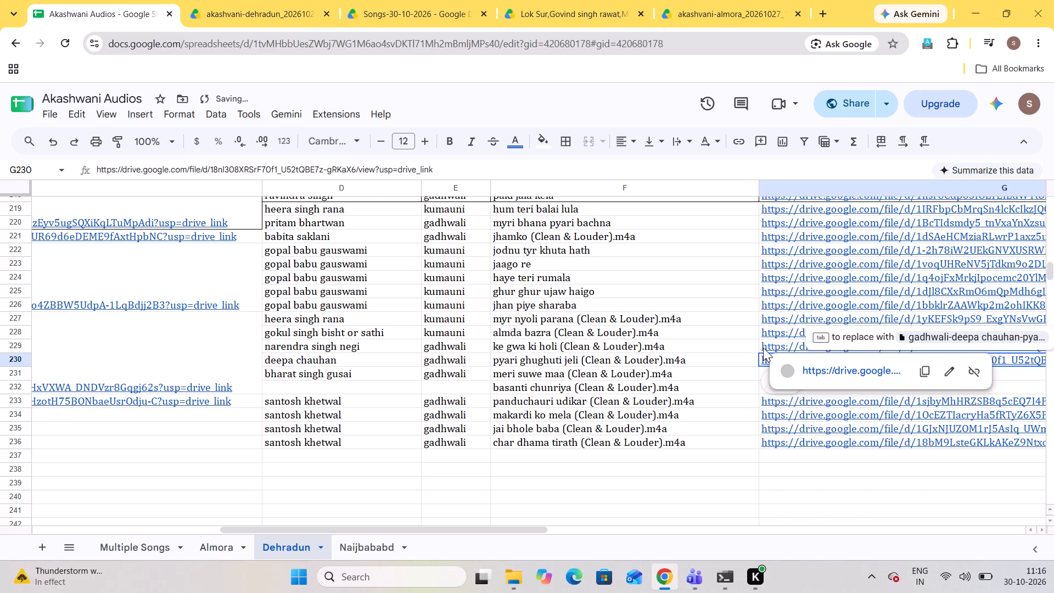
key(BackSpace)
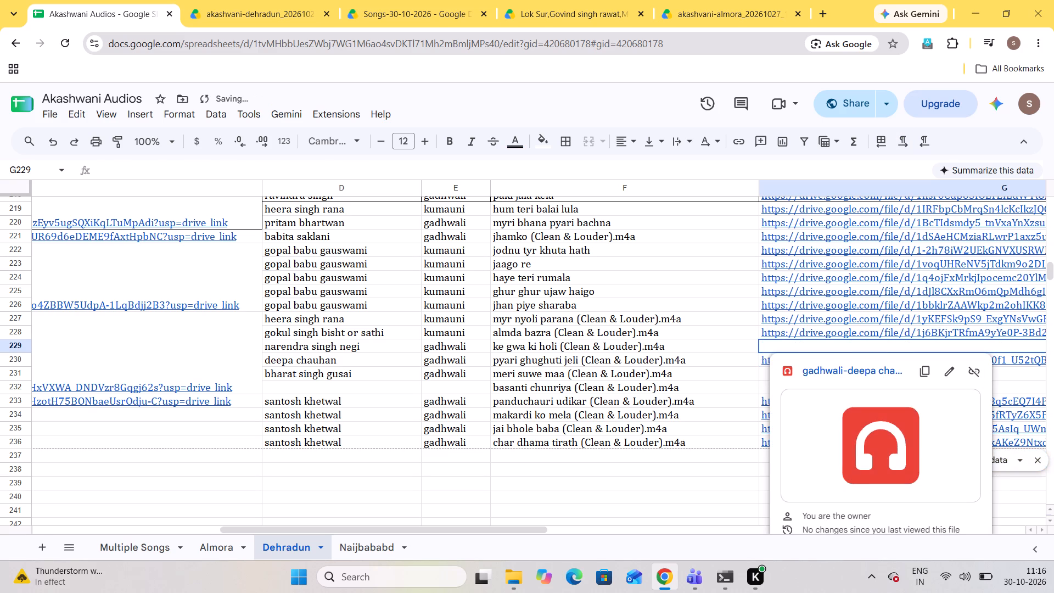
Copy the ke gwa ki holi file's share link from the akashvani-dehradun_20261026_173000 Drive folder into cell G229 of the sheet.
click(291, 0)
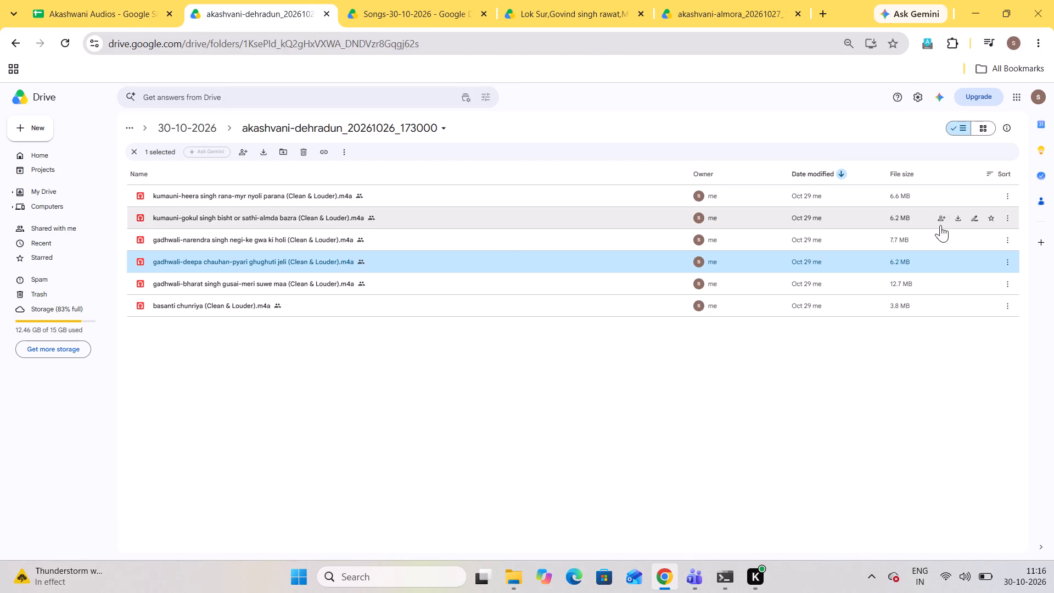
click(1010, 239)
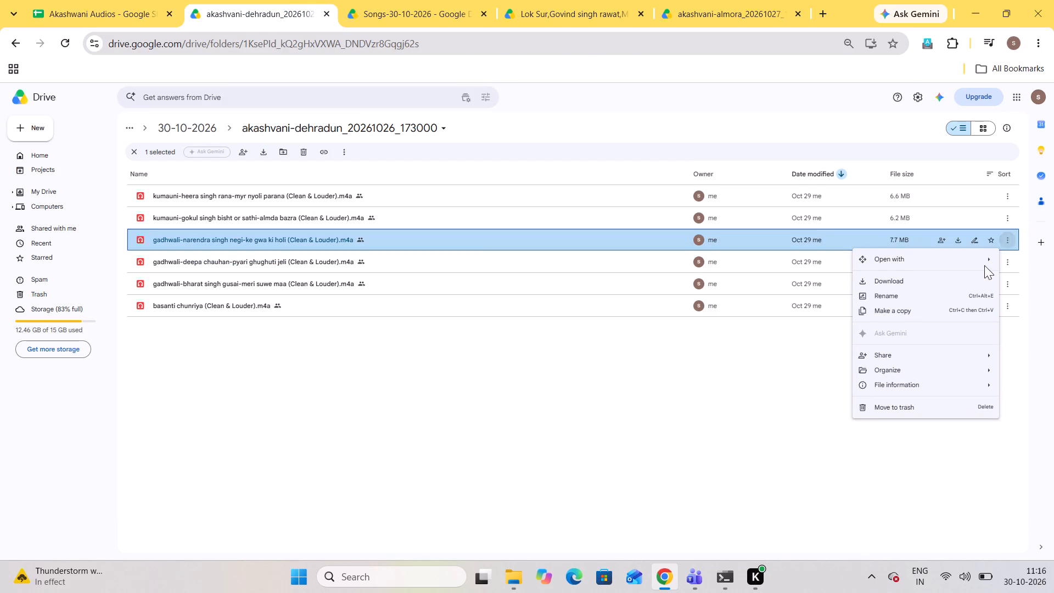
click(828, 371)
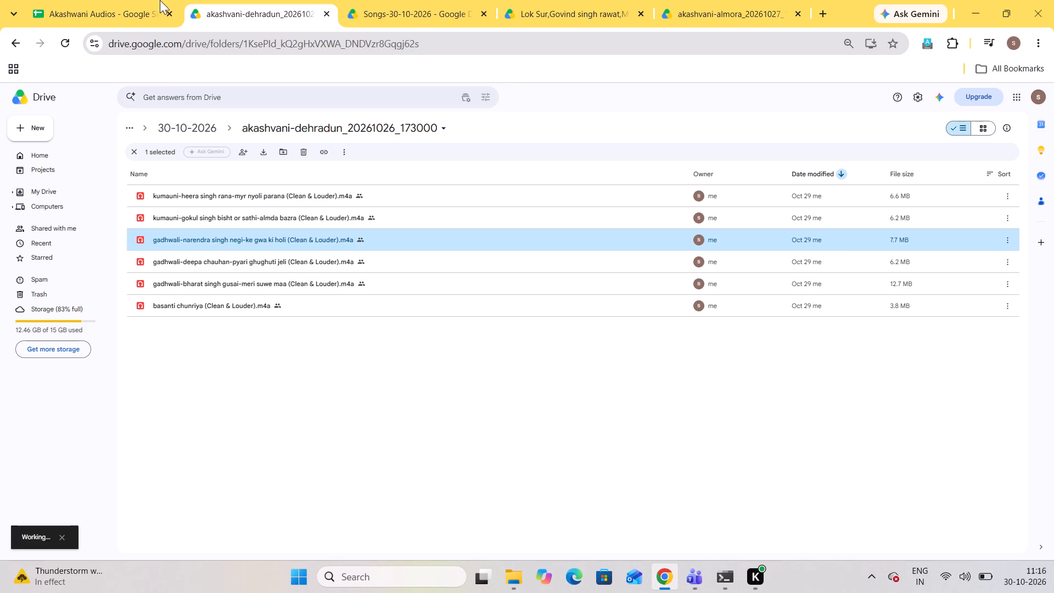
click(54, 8)
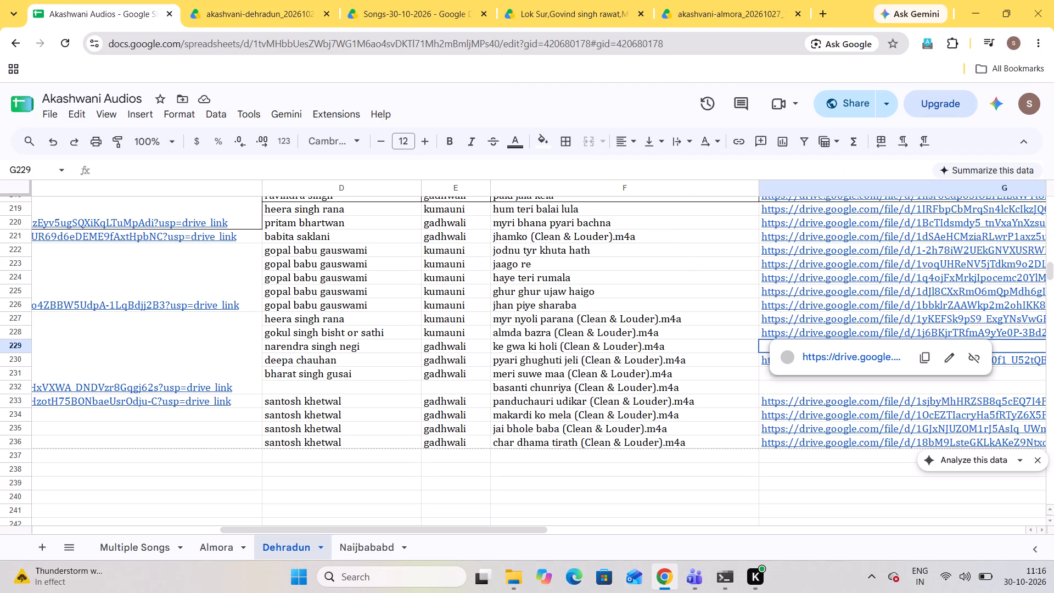
key(ctrl+v)
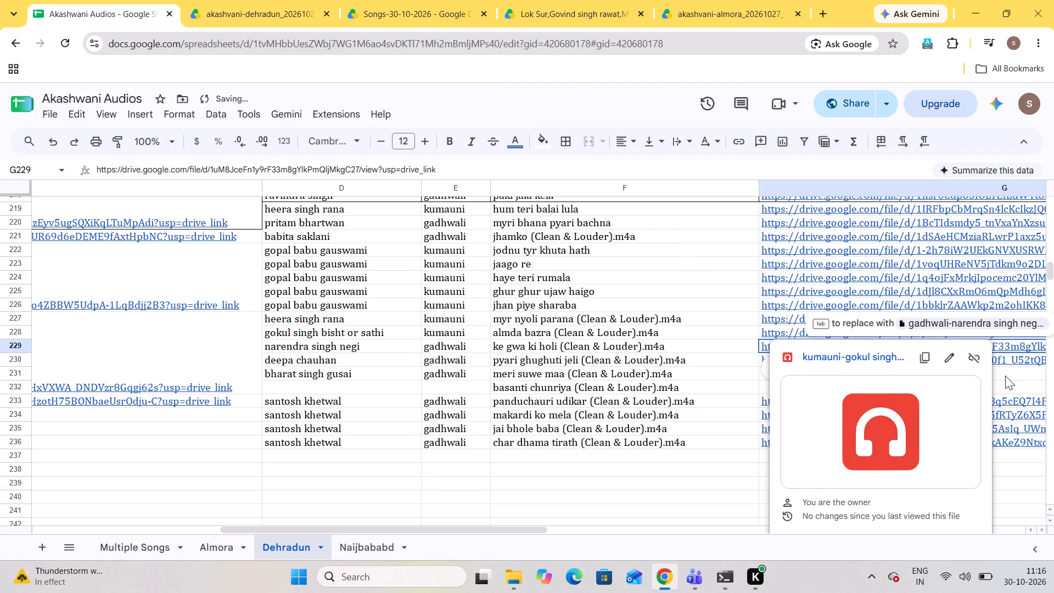
Copy the meri suwe maa file's share link from the Dehradun Drive folder into cell G231 of the sheet.
click(1005, 376)
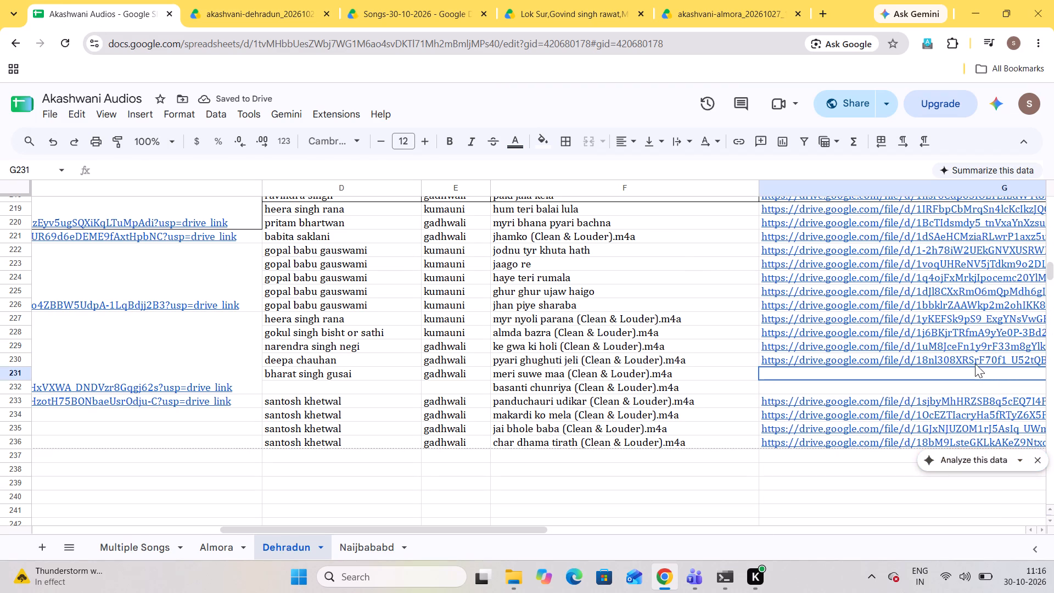
click(260, 3)
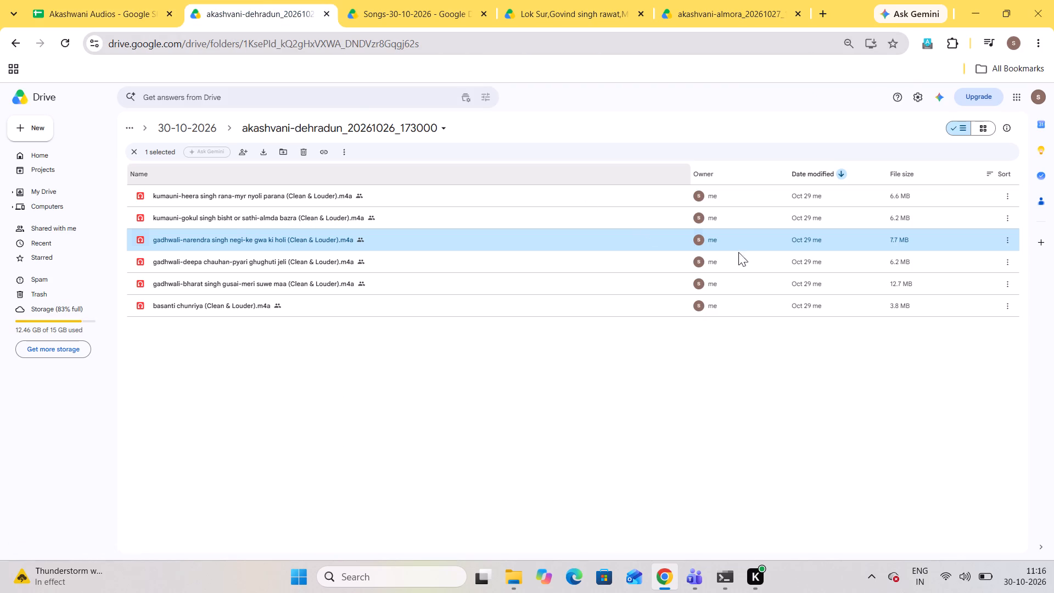
click(1005, 286)
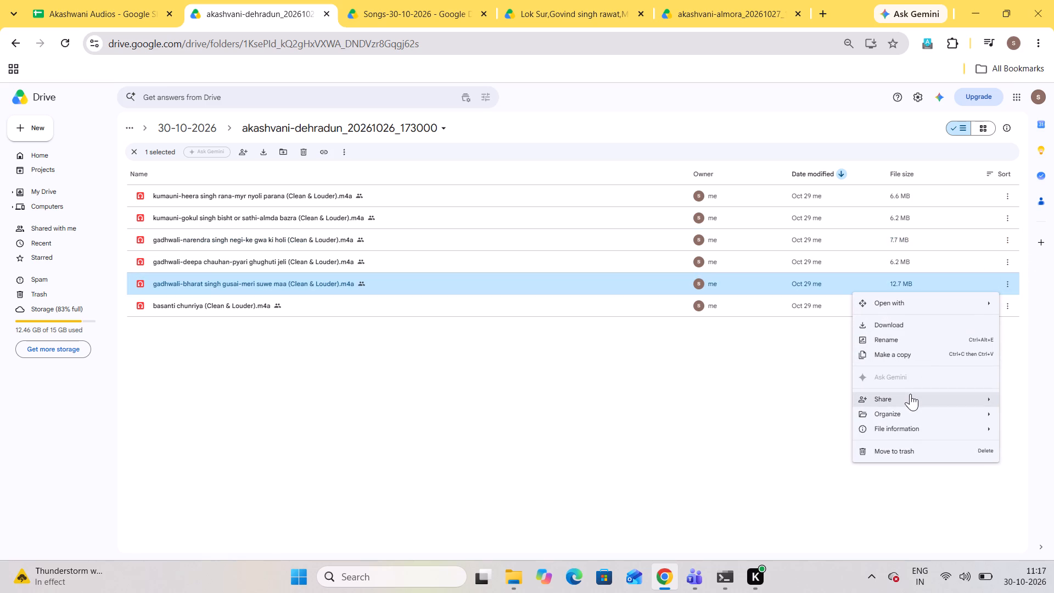
click(799, 414)
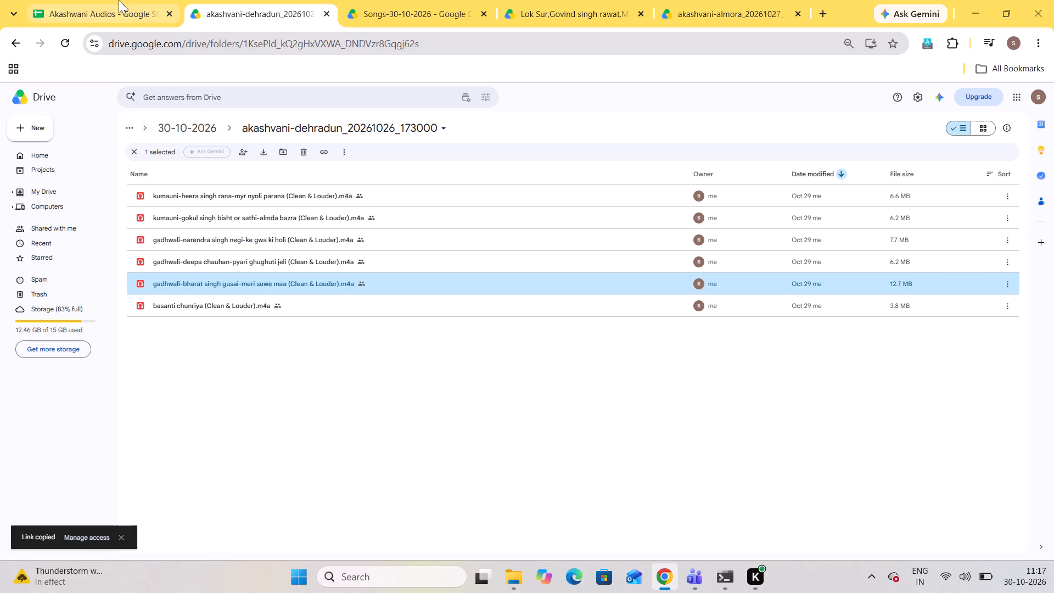
click(116, 11)
key(ctrl+v)
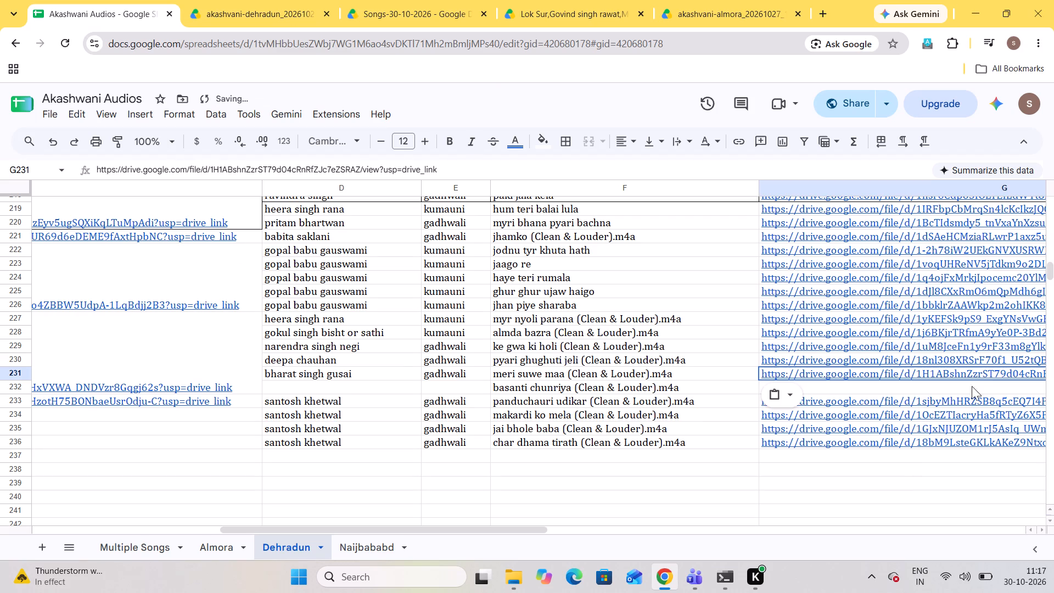
Clear the basanti chunriya song title from cell F232 of the Dehradun sheet.
click(887, 392)
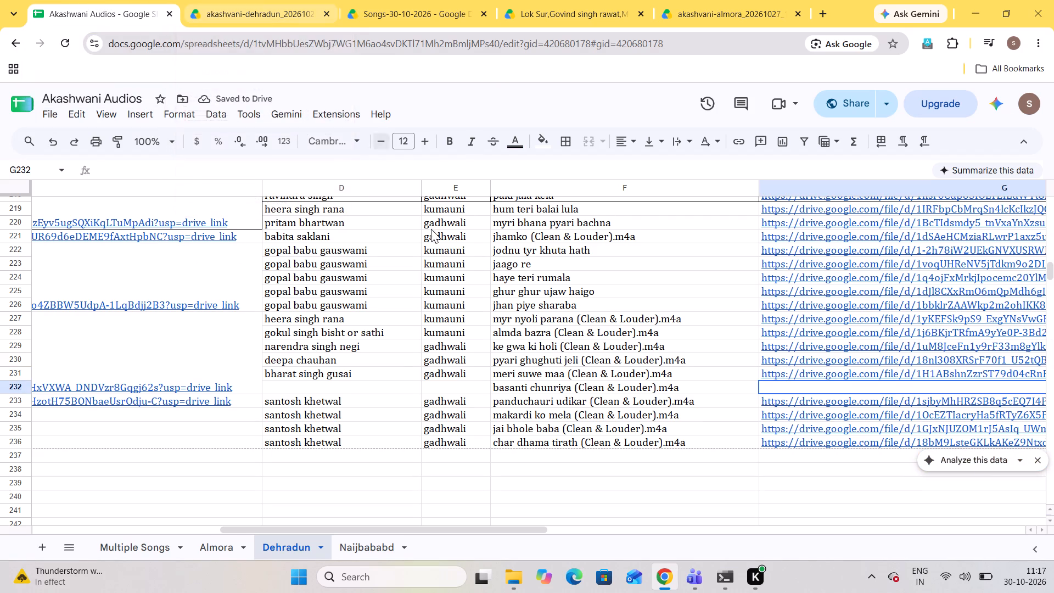
click(519, 392)
triple_click(519, 388)
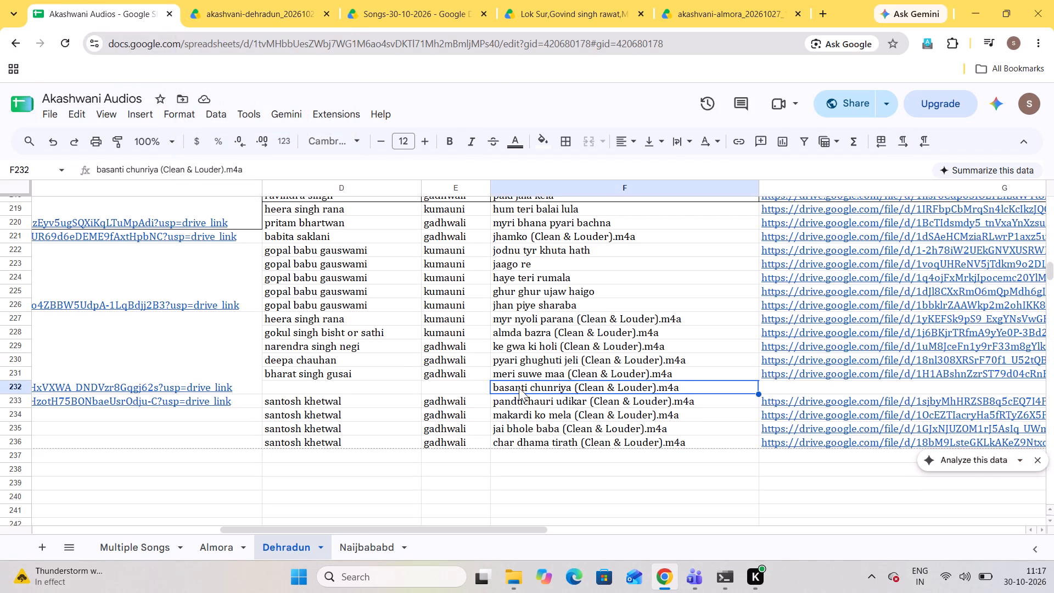
key(BackSpace)
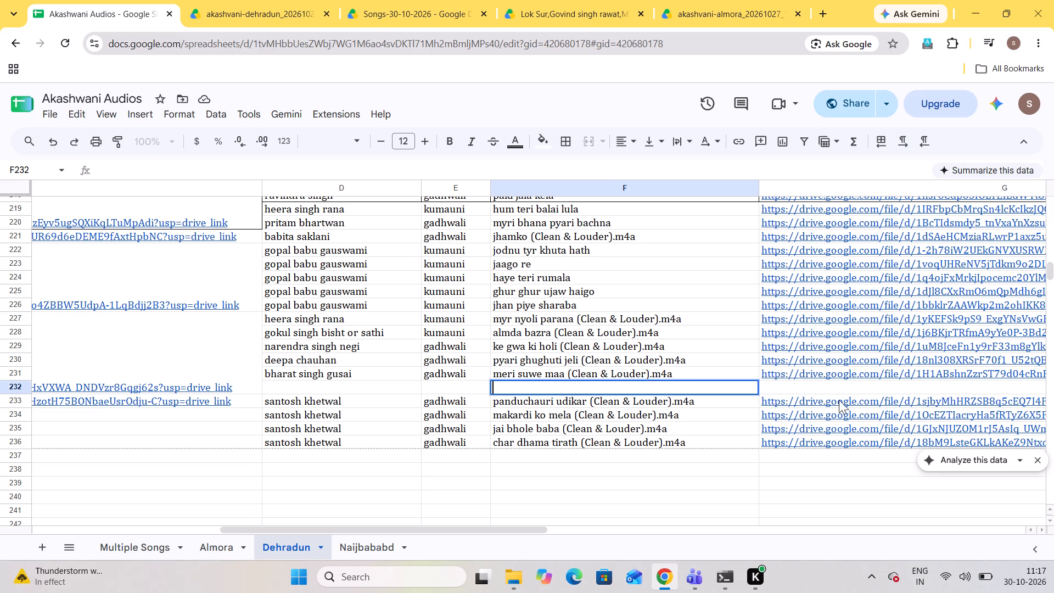
click(821, 385)
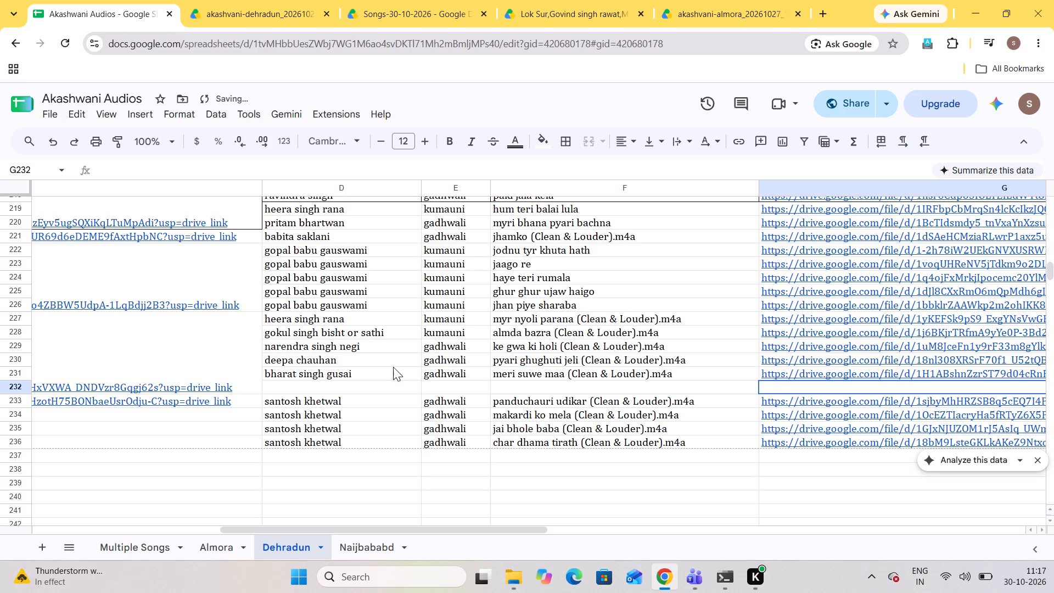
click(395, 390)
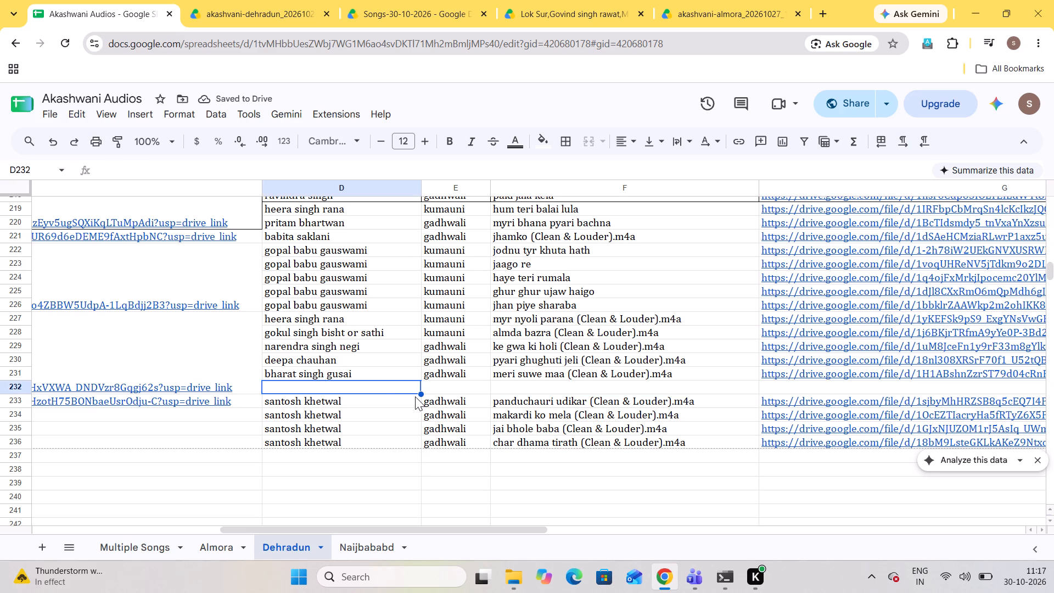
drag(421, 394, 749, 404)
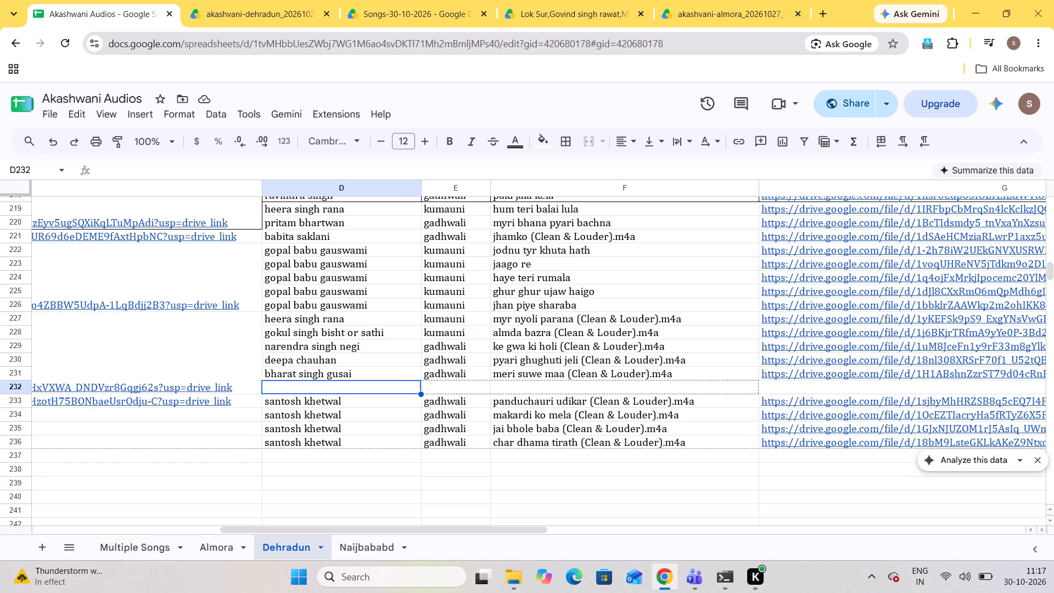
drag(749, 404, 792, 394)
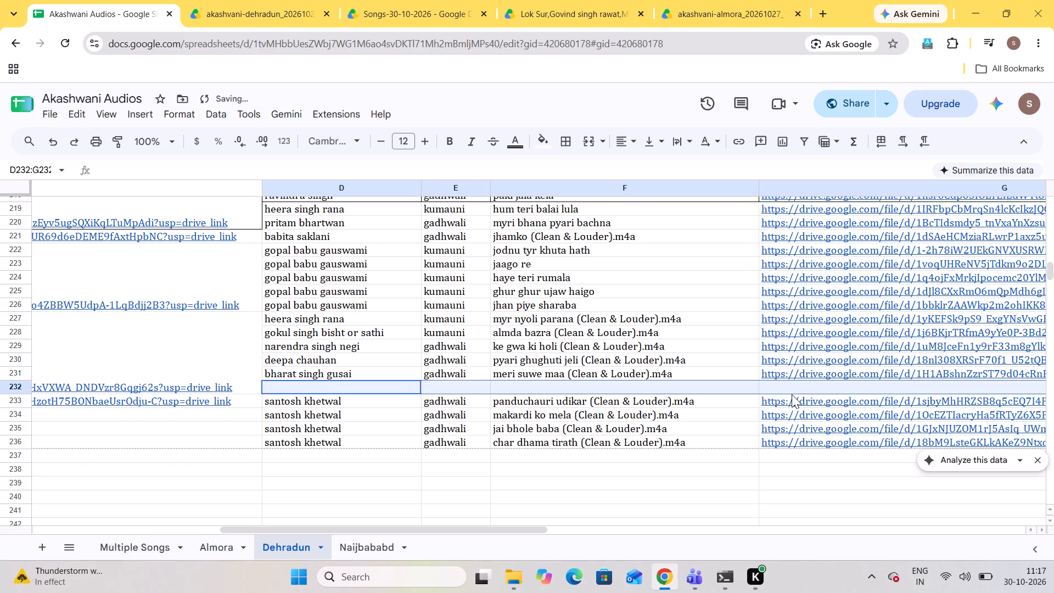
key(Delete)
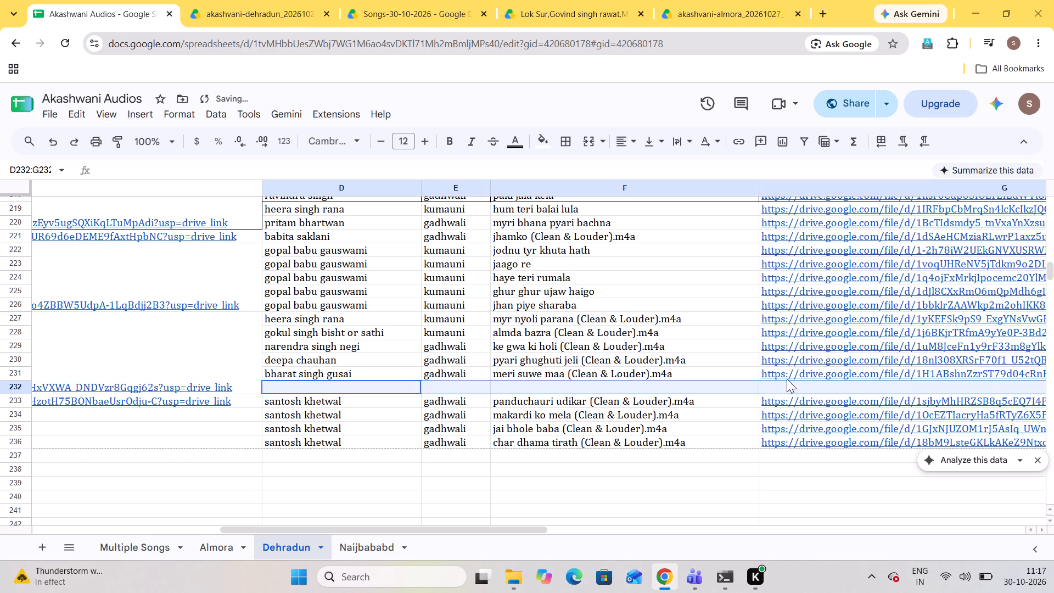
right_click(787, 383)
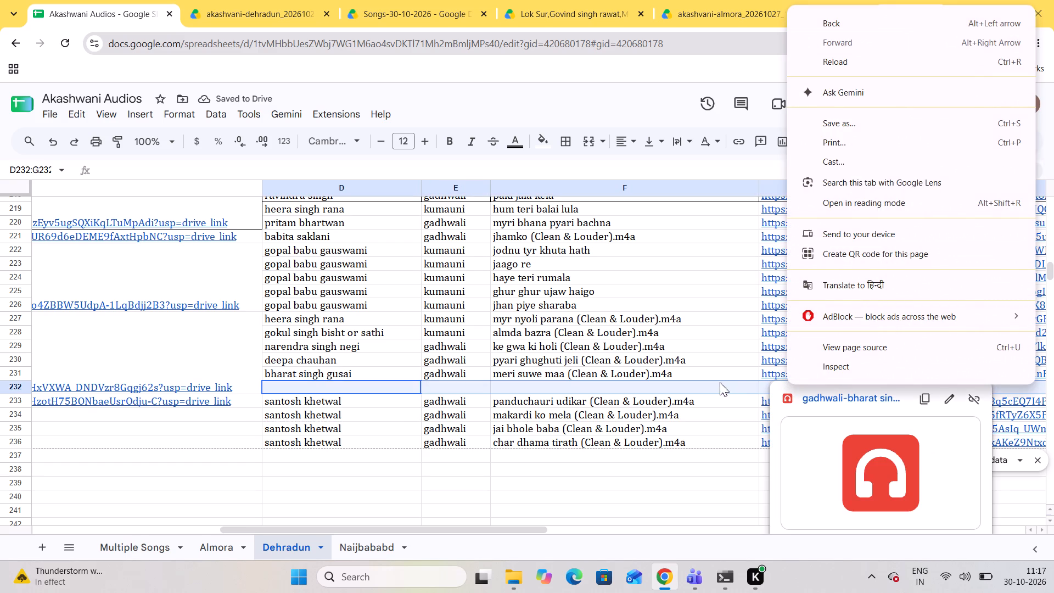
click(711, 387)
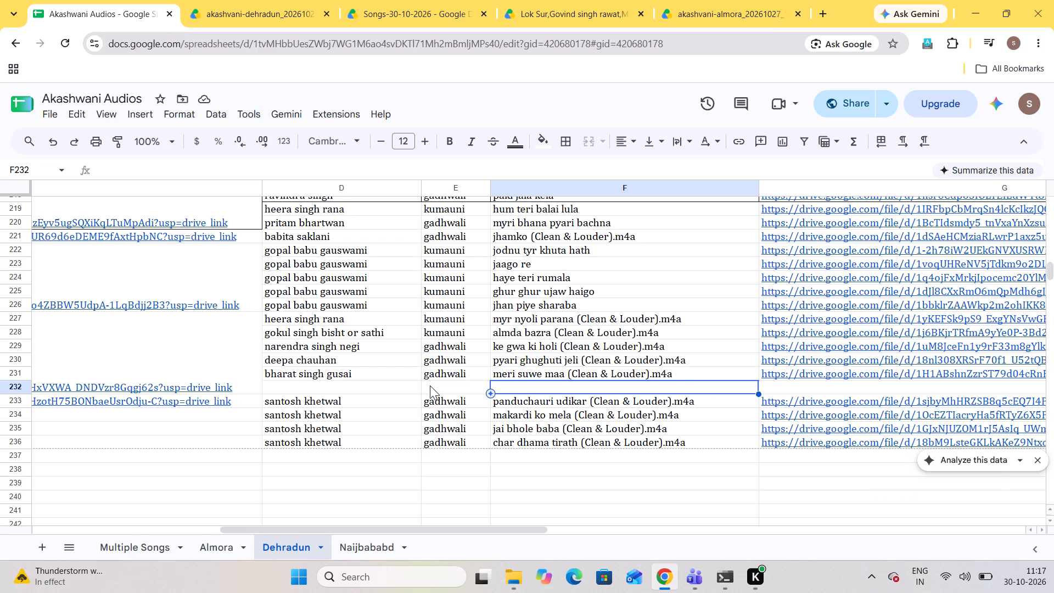
Delete row 232, the blank song row between meri suwe maa and panduchauri udikar.
click(414, 387)
drag(421, 393, 542, 430)
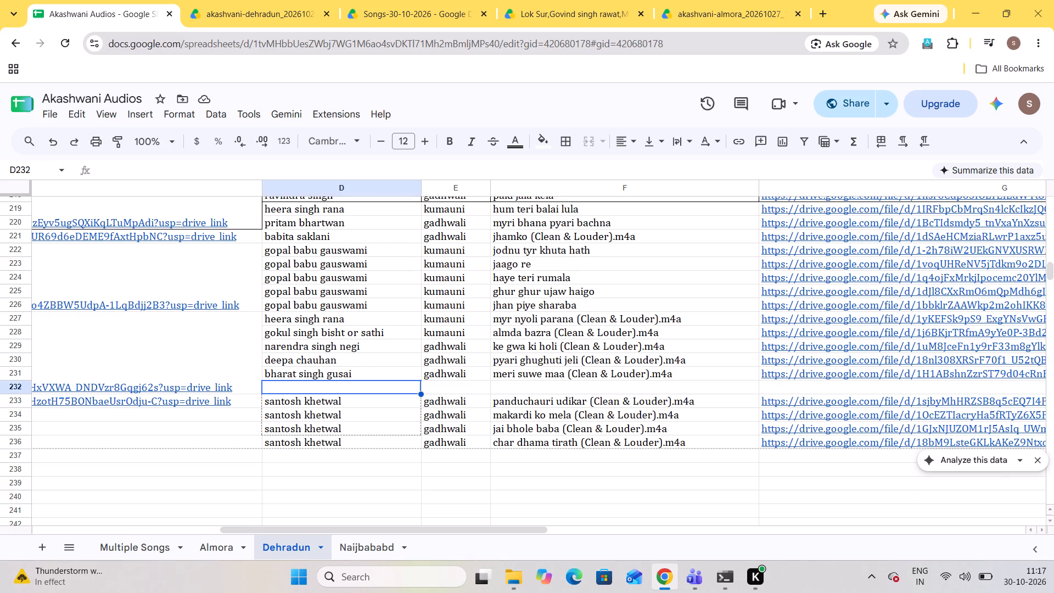
drag(542, 430, 799, 394)
right_click(799, 394)
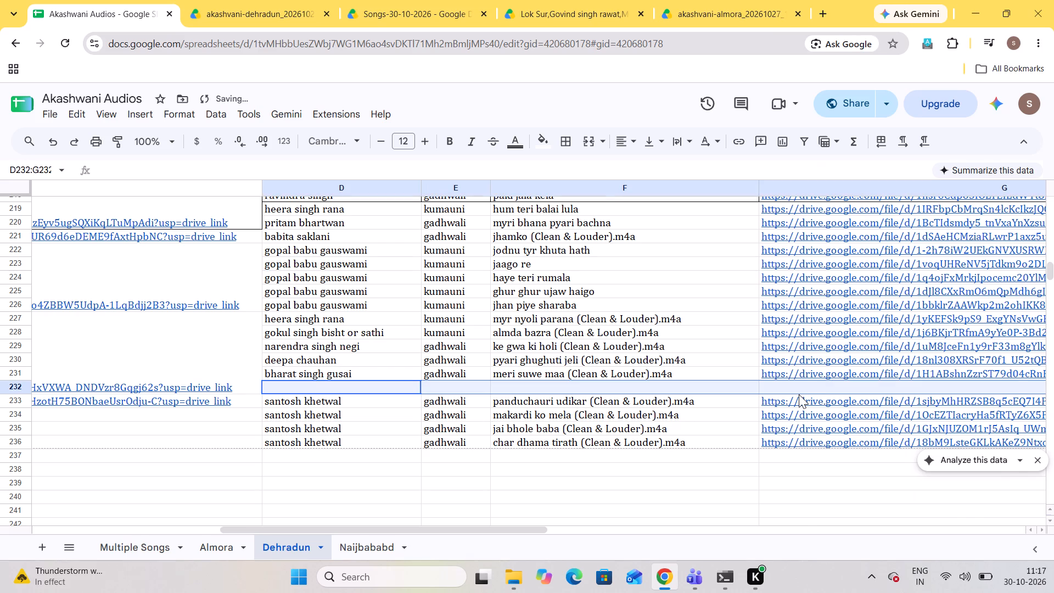
click(835, 328)
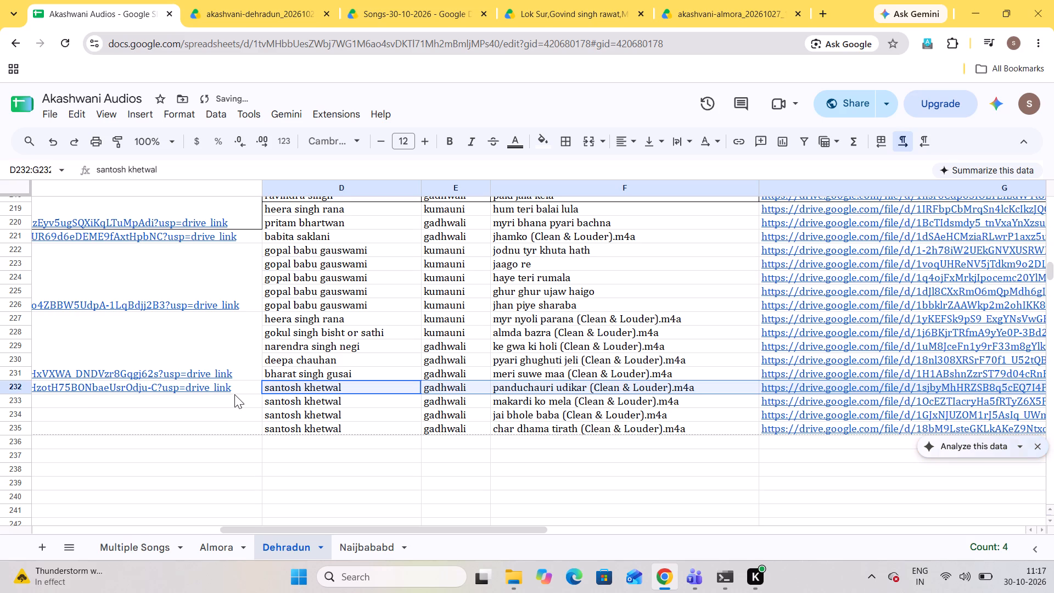
Merge cells C232:C235 so the folder link spans the four santosh khetwal song rows.
scroll(237, 402, right, 6)
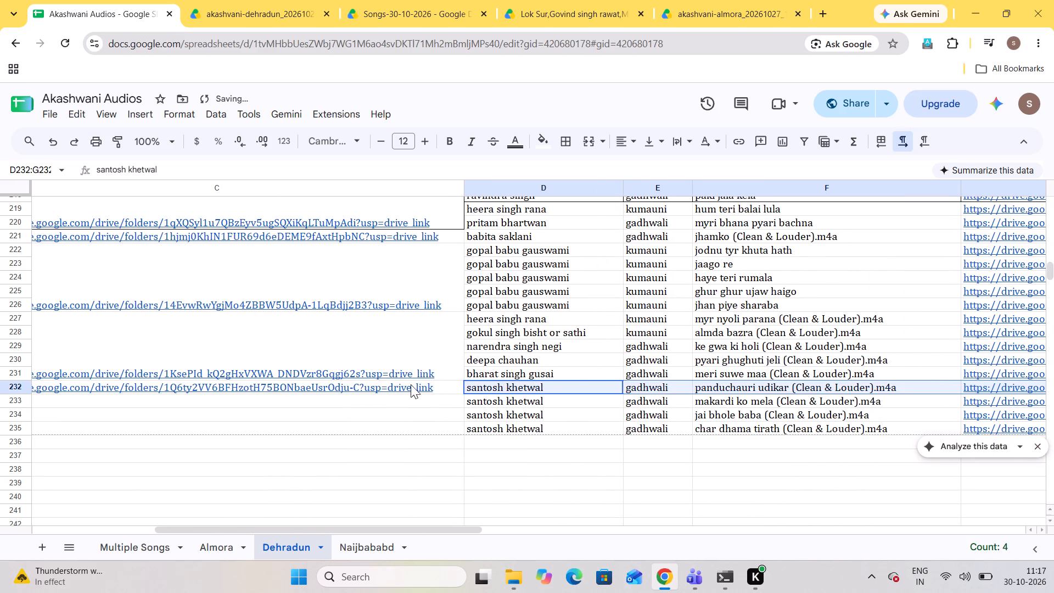
click(449, 391)
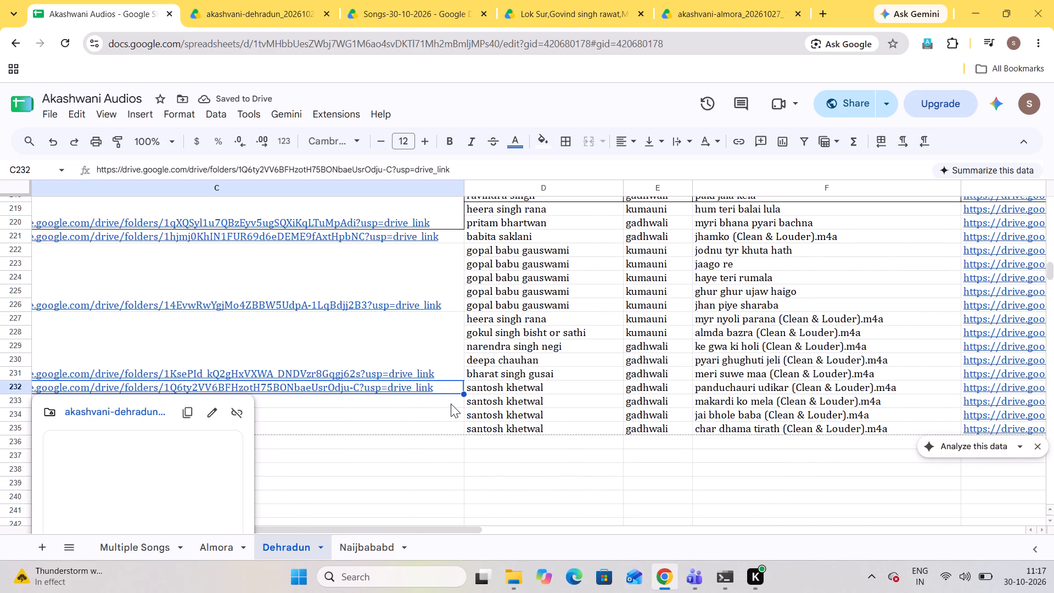
ctrl+click(450, 403)
ctrl+click(450, 416)
ctrl+click(450, 426)
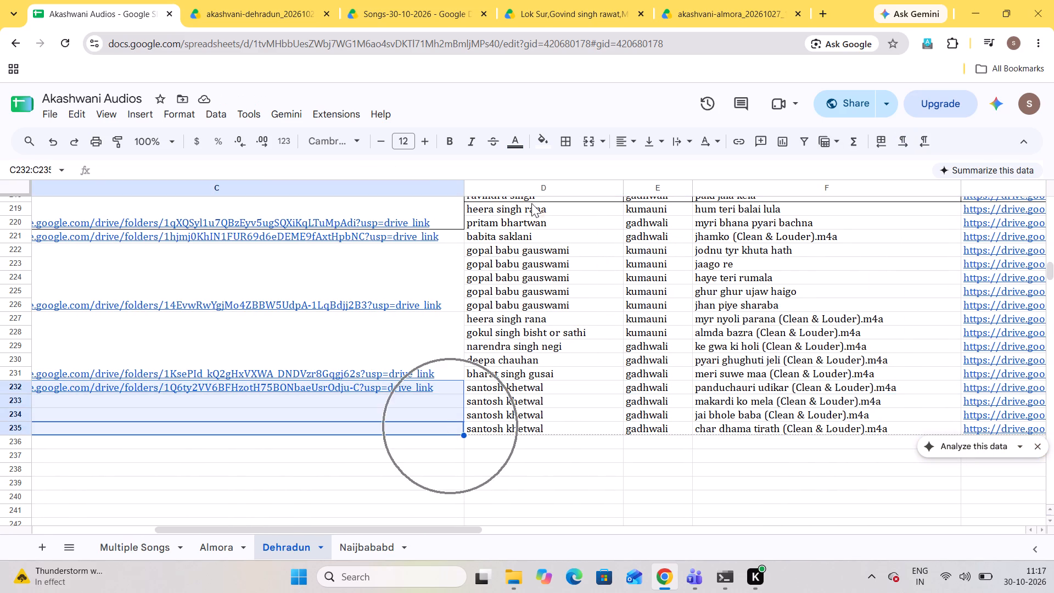
click(582, 137)
Merge cells B232:B235 so the name akashvani-dehradun_20261027_071500 spans its four song rows.
scroll(582, 137, right, 5)
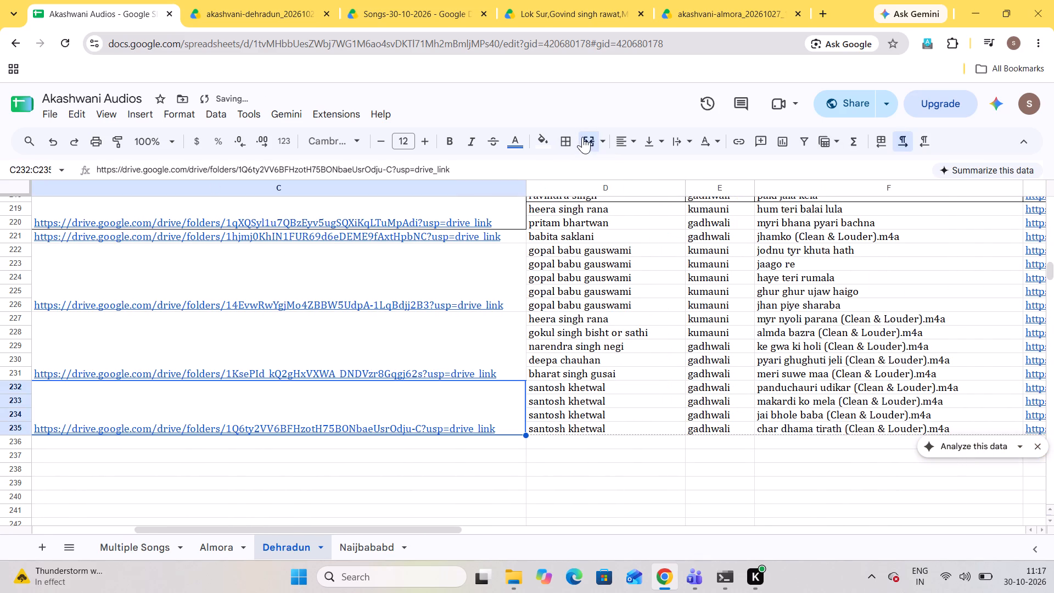
scroll(419, 368, right, 5)
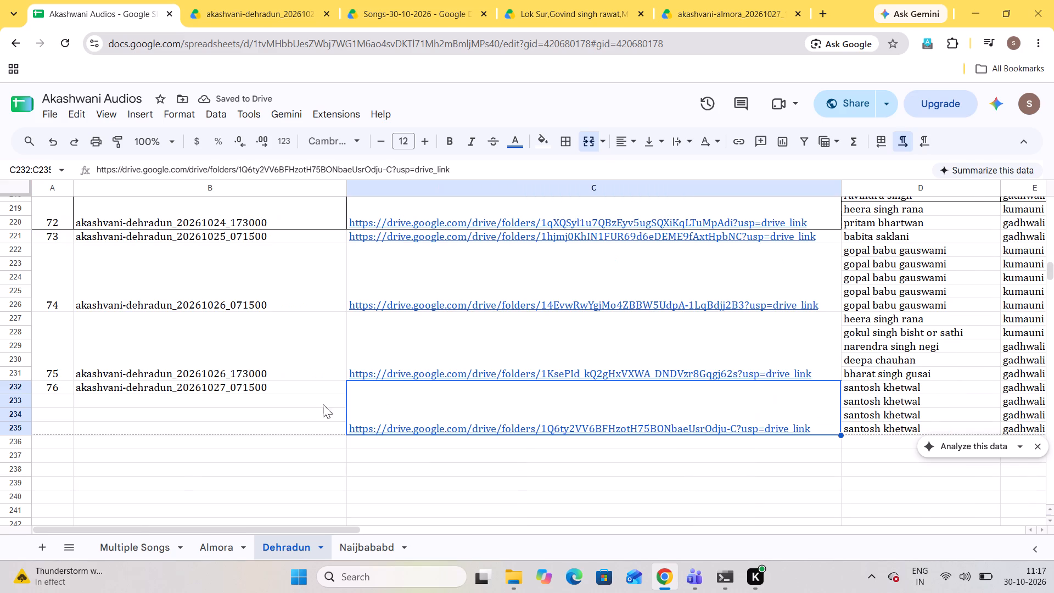
click(322, 383)
ctrl+click(312, 400)
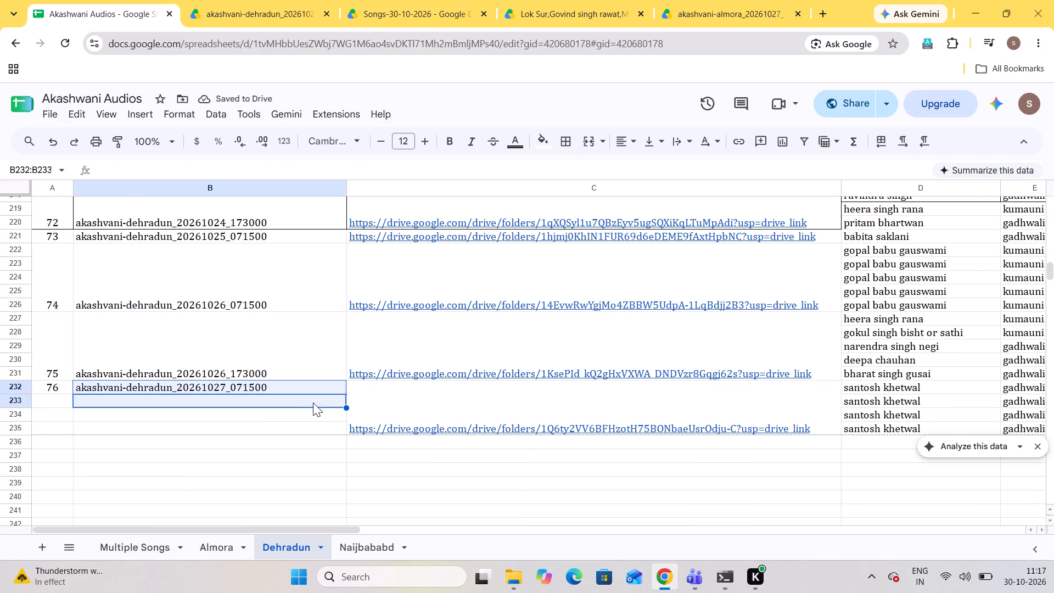
ctrl+click(314, 419)
ctrl+click(313, 428)
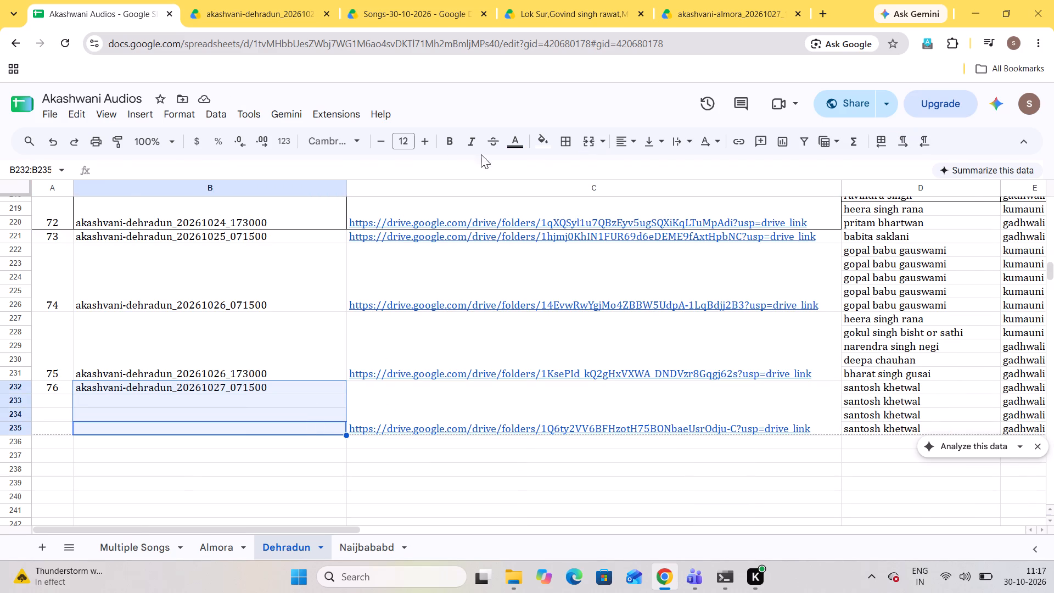
click(590, 147)
Merge cells A232:A235 so serial number 76 spans its four song rows.
click(61, 386)
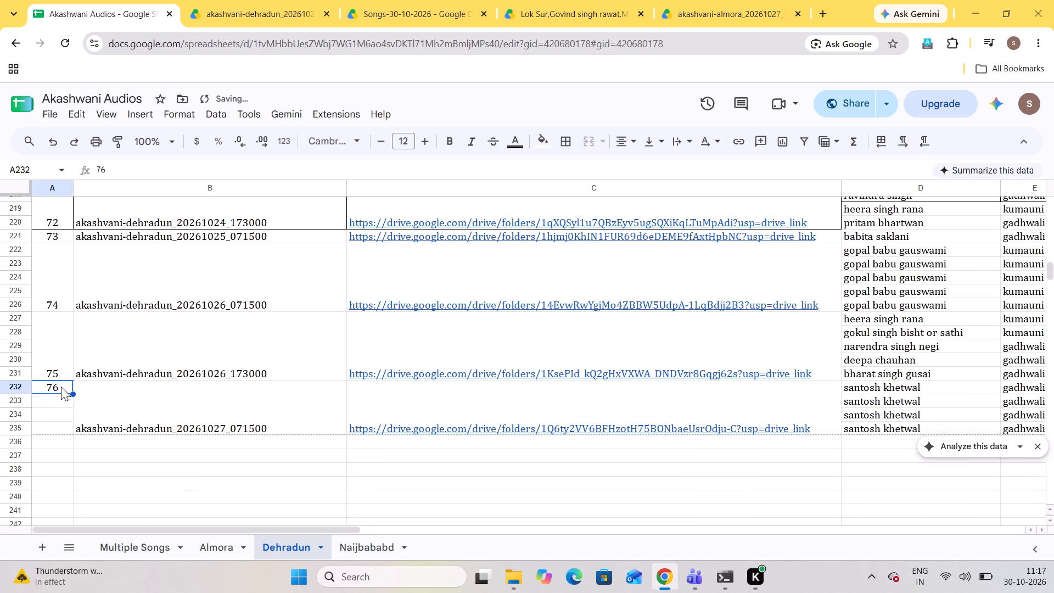
ctrl+click(61, 401)
ctrl+click(61, 419)
ctrl+click(59, 431)
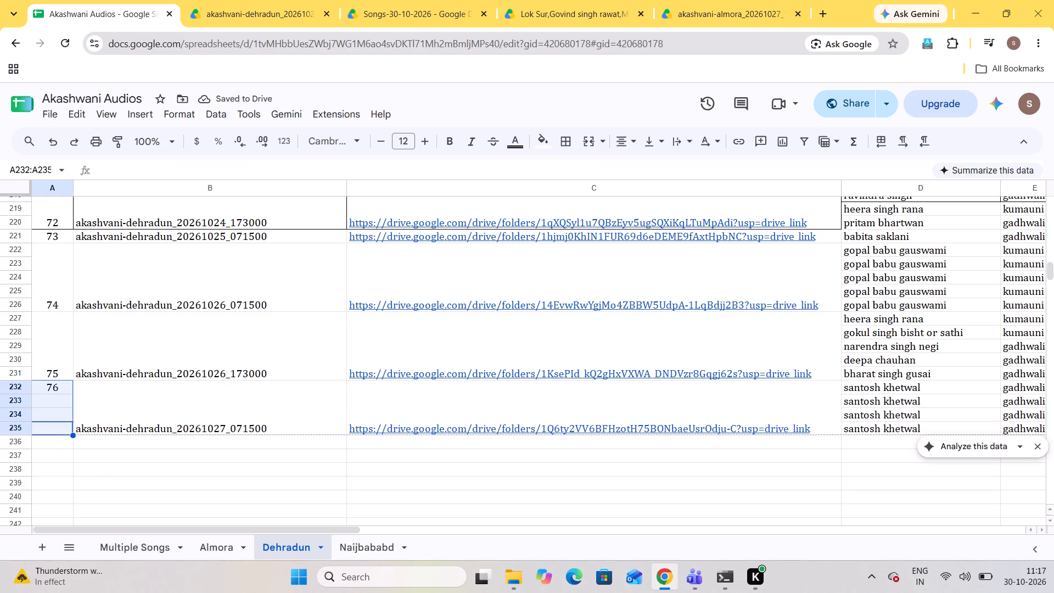
click(591, 138)
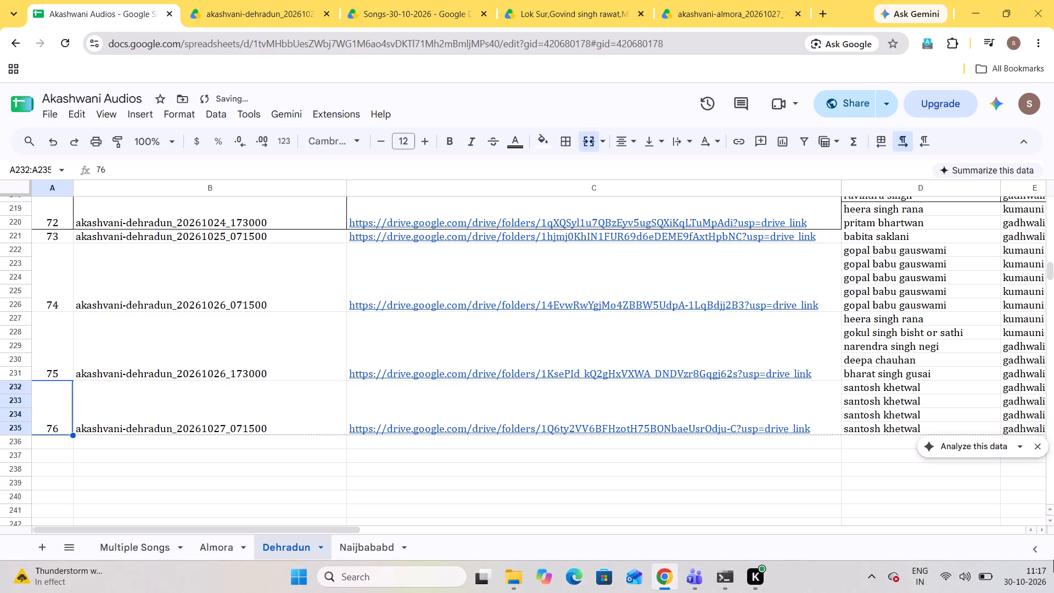
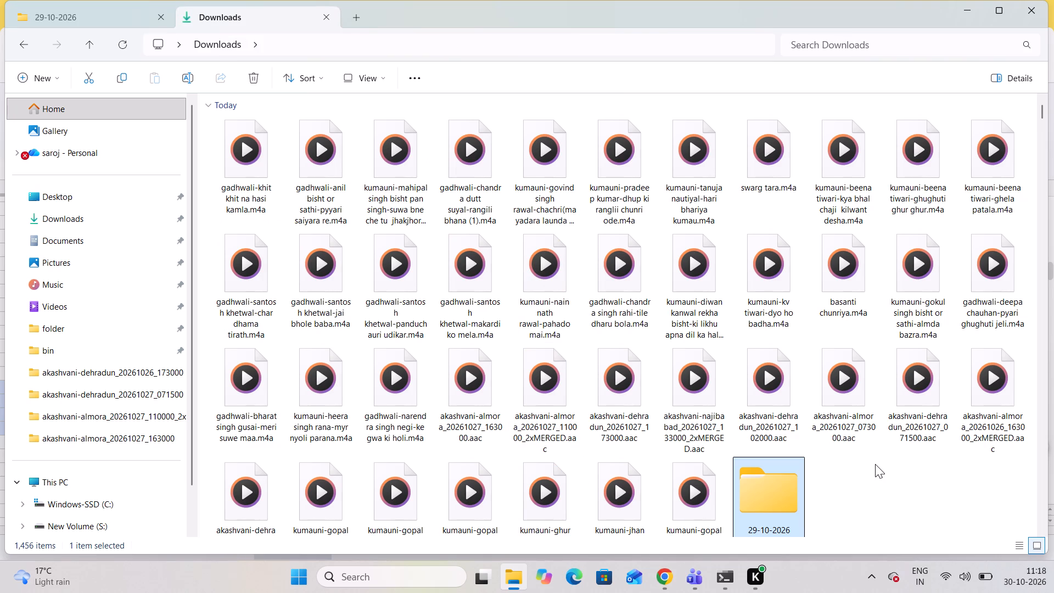
Delete the nine akashvani .aac recordings dated 20261026 and 20261027 from the Today group in the Downloads folder.
click(484, 402)
key(Delete)
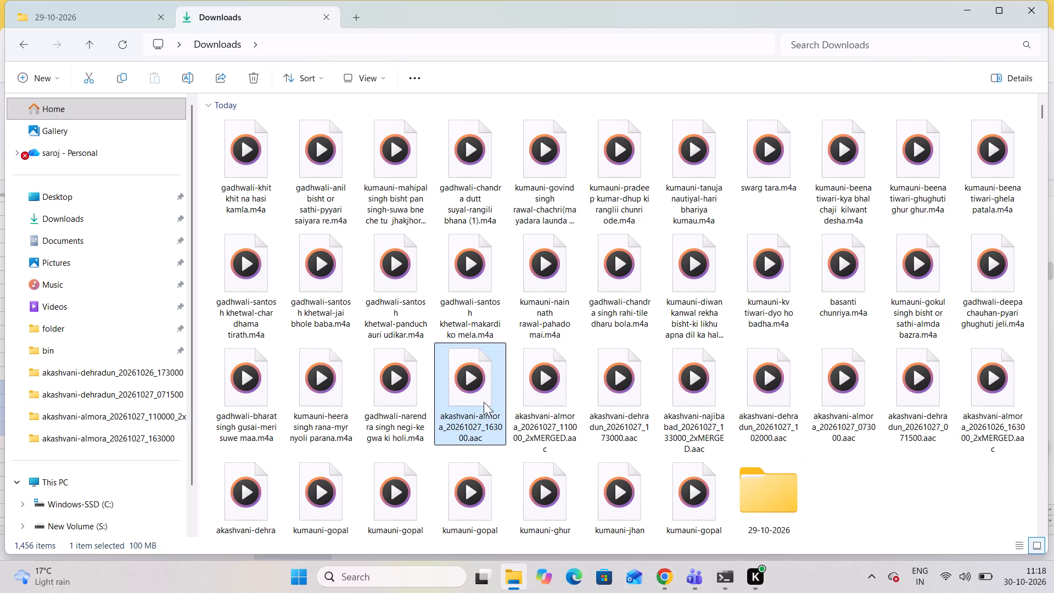
click(484, 402)
key(Delete)
click(484, 402)
key(Delete)
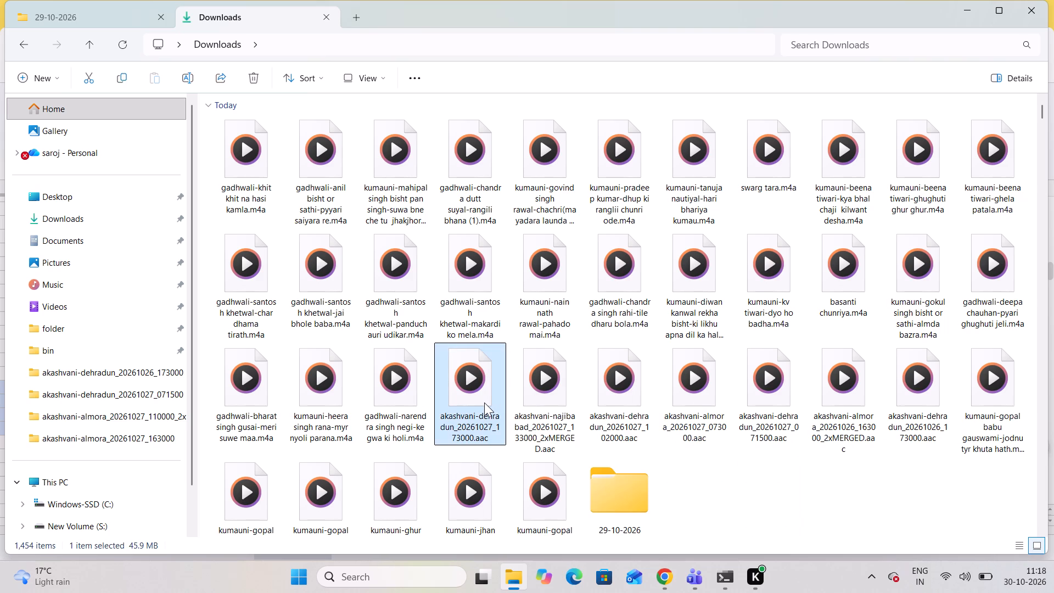
click(484, 402)
key(Delete)
click(484, 401)
key(Delete)
click(484, 401)
key(Delete)
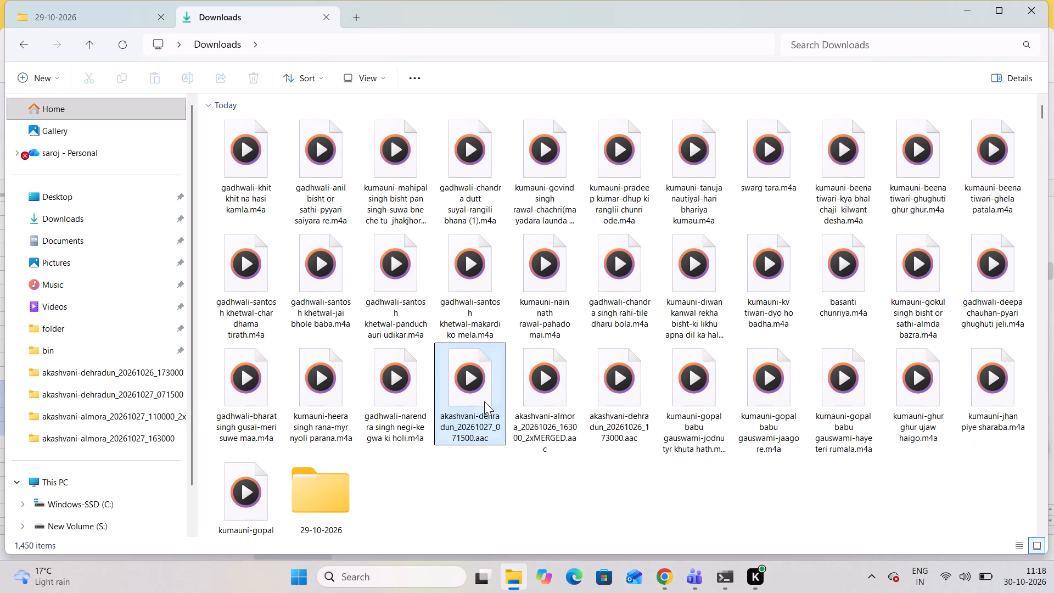
click(484, 401)
key(Delete)
click(484, 400)
key(Delete)
click(485, 400)
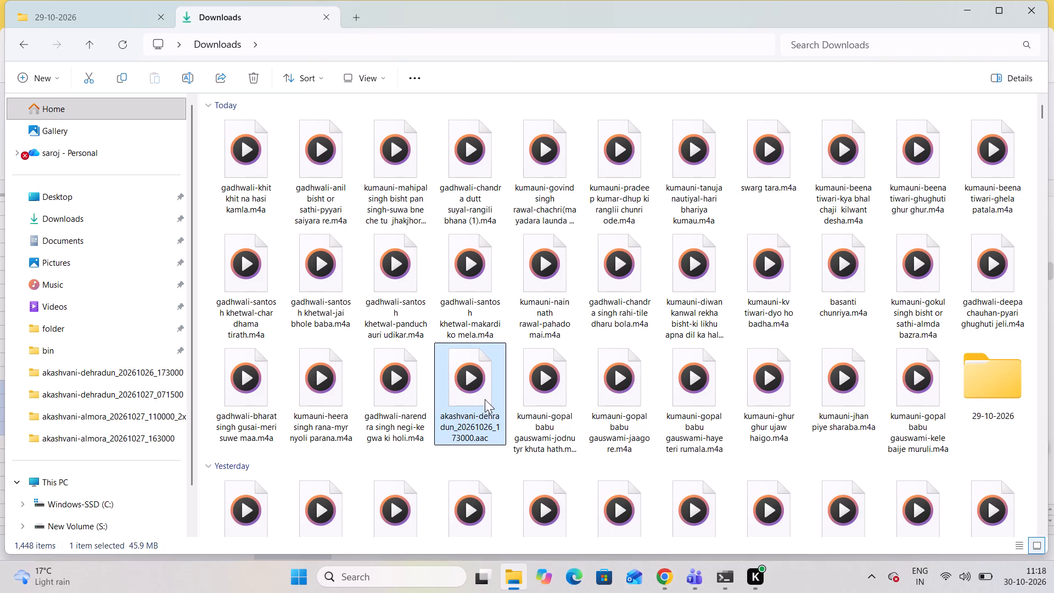
key(Delete)
click(485, 399)
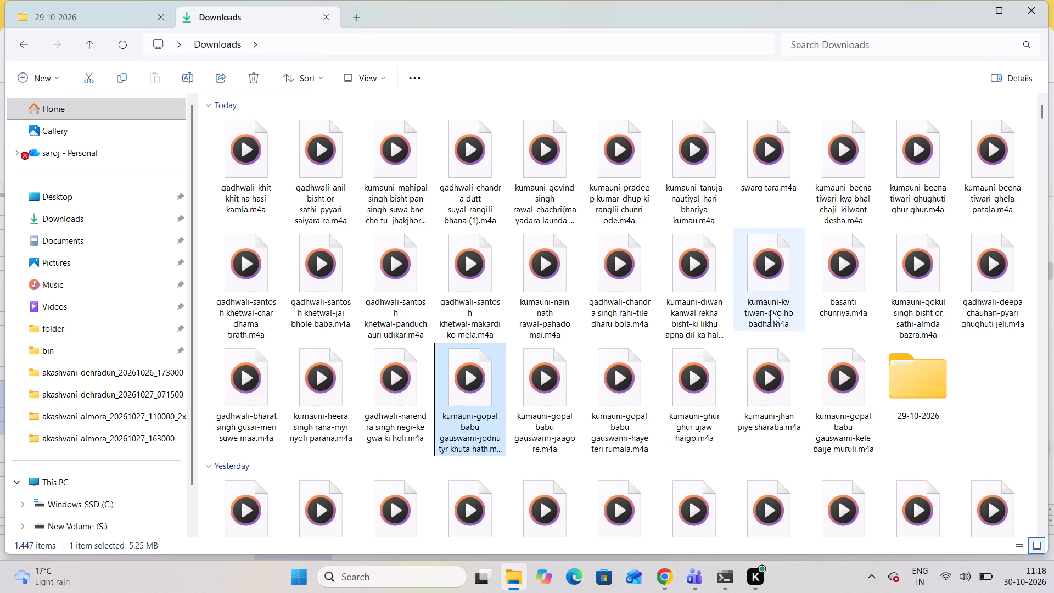
Delete the older recordings akashvani-almora_20261015_110000.aac and akashvani-dehradun_20261015_173000.aac from Downloads.
scroll(951, 432, down, 10)
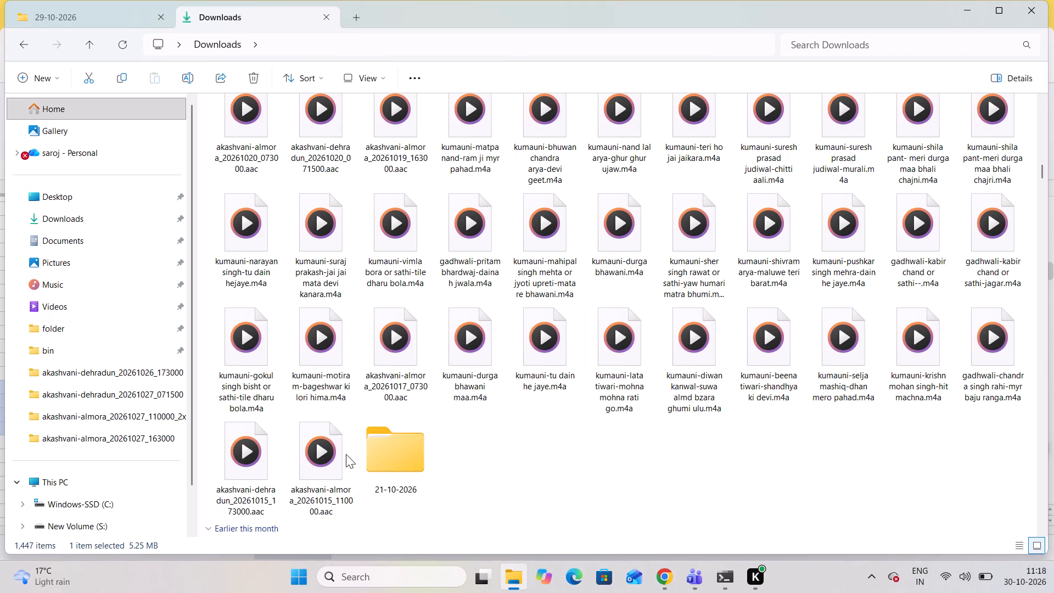
click(343, 454)
key(Delete)
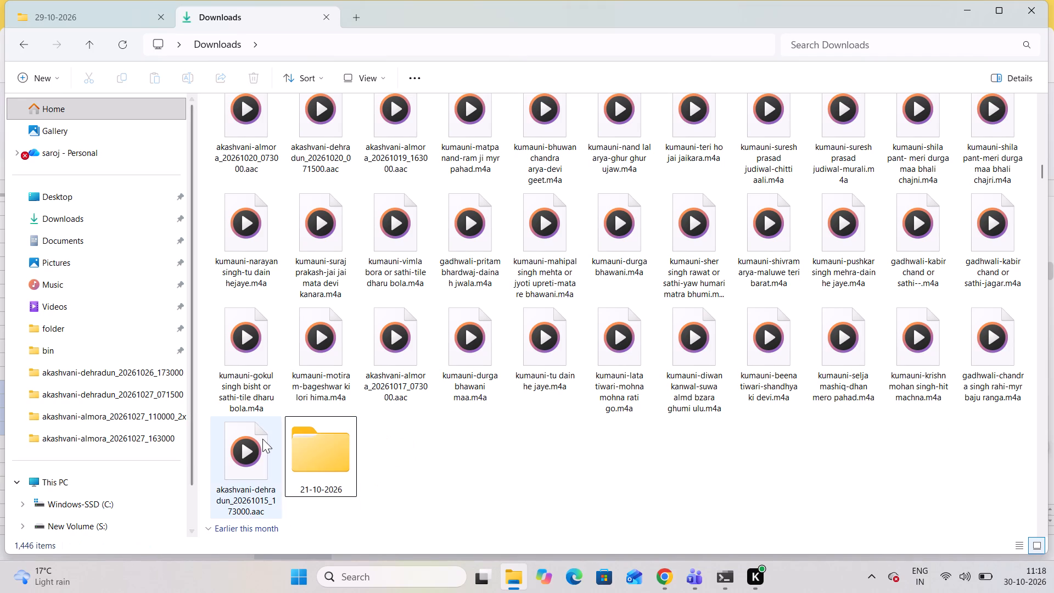
click(262, 439)
key(Delete)
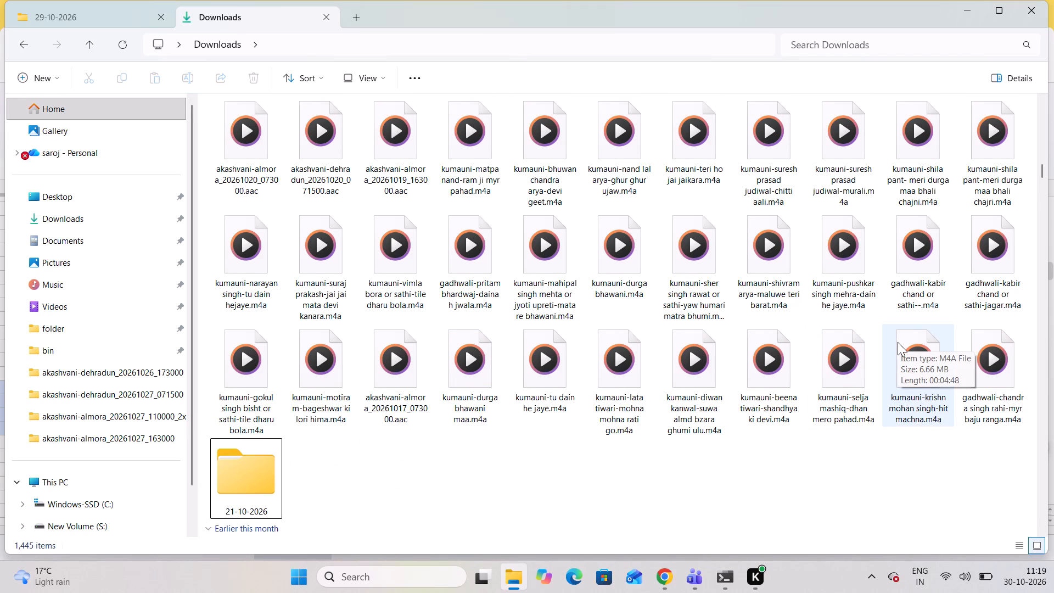
Look through the older files in Downloads, return to the newest ones and go back to Chrome.
scroll(898, 342, down, 3)
scroll(750, 316, up, 4)
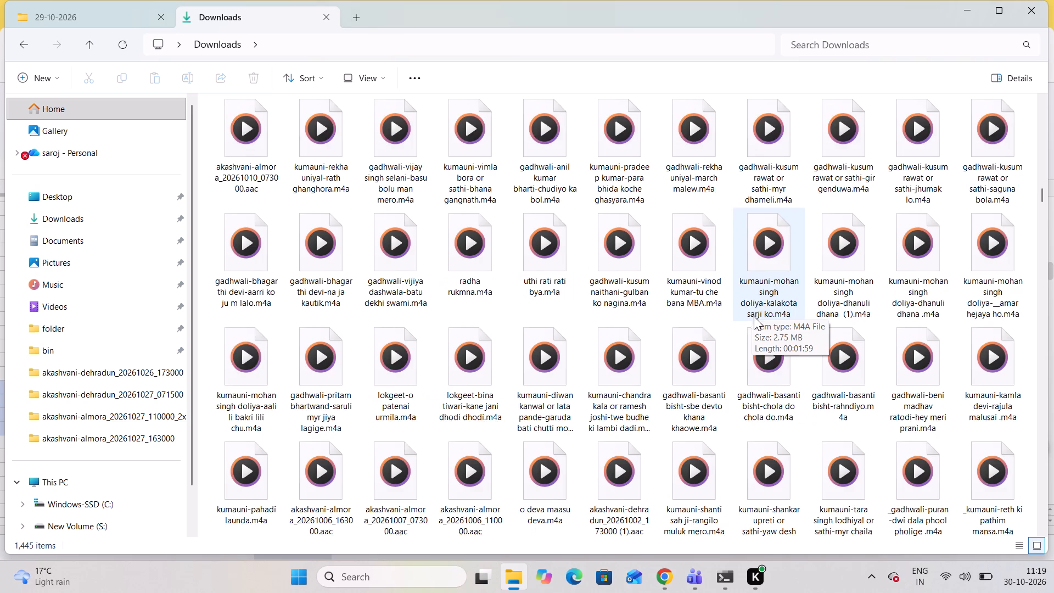
scroll(754, 316, up, 17)
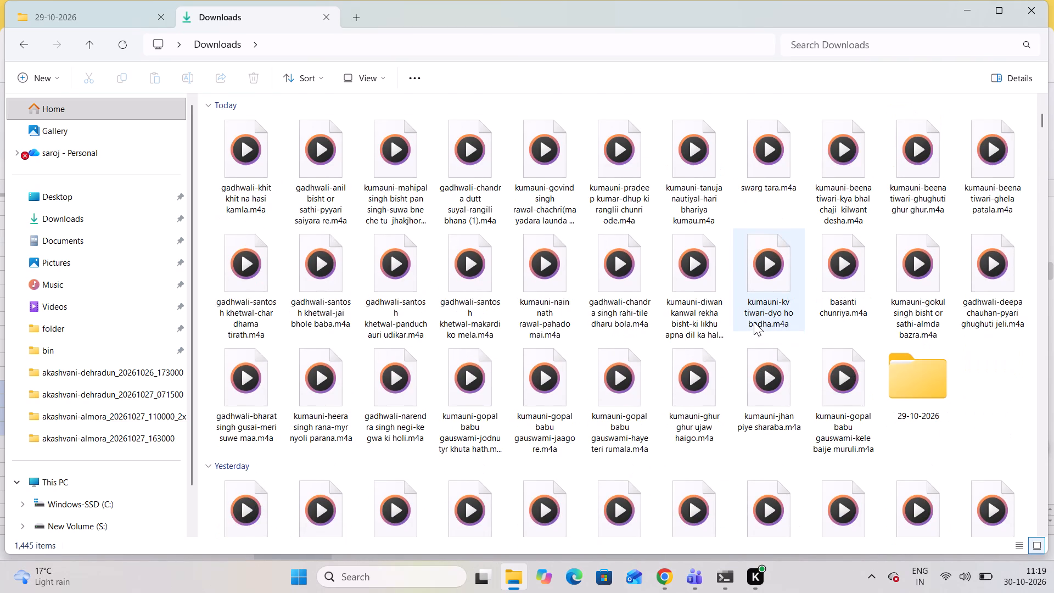
scroll(754, 321, up, 6)
click(963, 2)
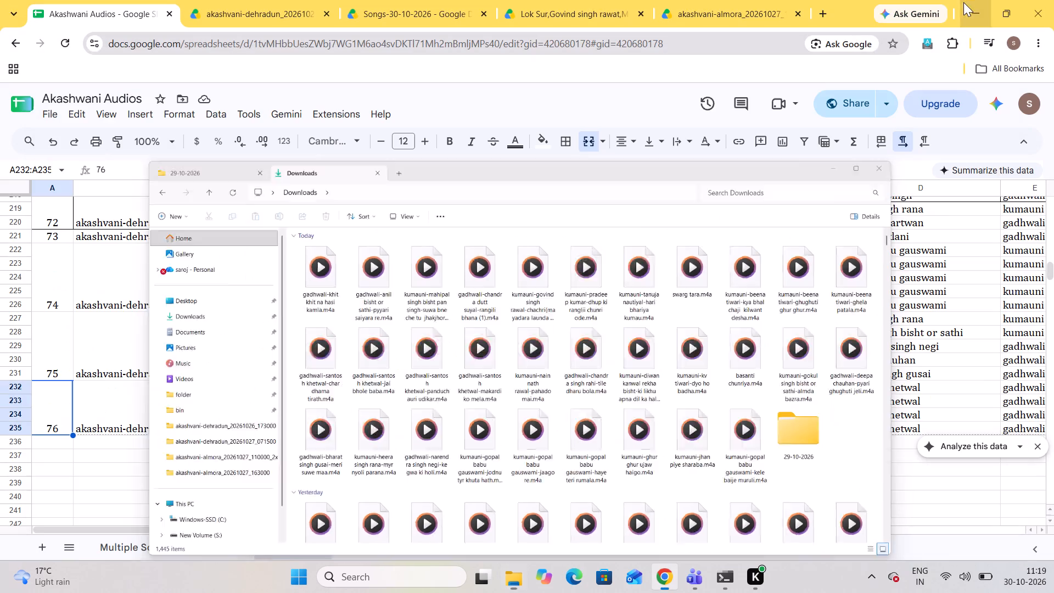
Check the parent Akashwani Audio almora folder, the Dehradun sheet and the 30-10-2026 folder of Akashwani Audio_dehradoon in Drive.
click(263, 5)
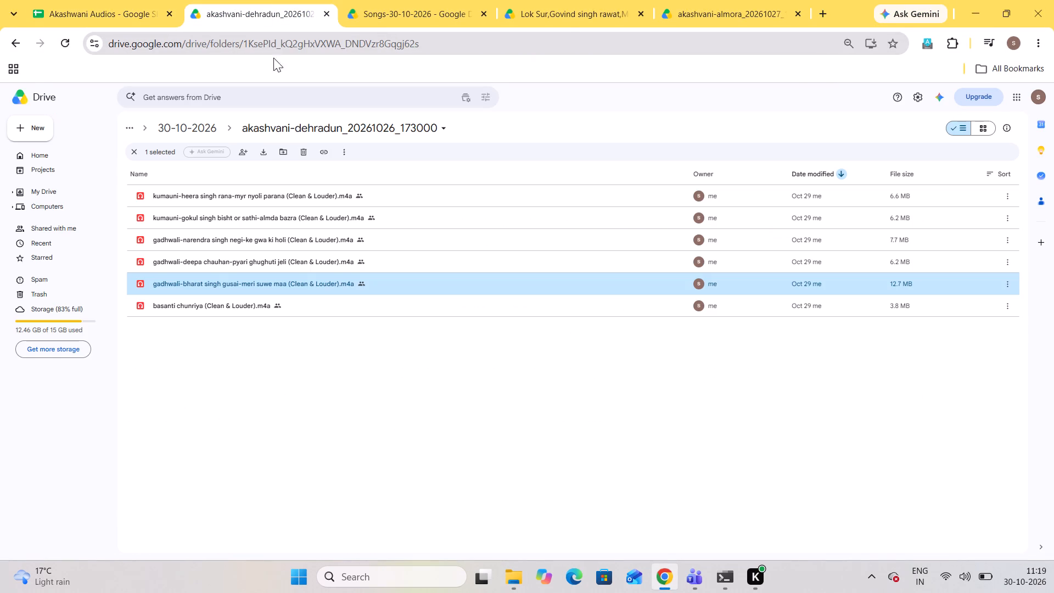
click(646, 112)
click(462, 368)
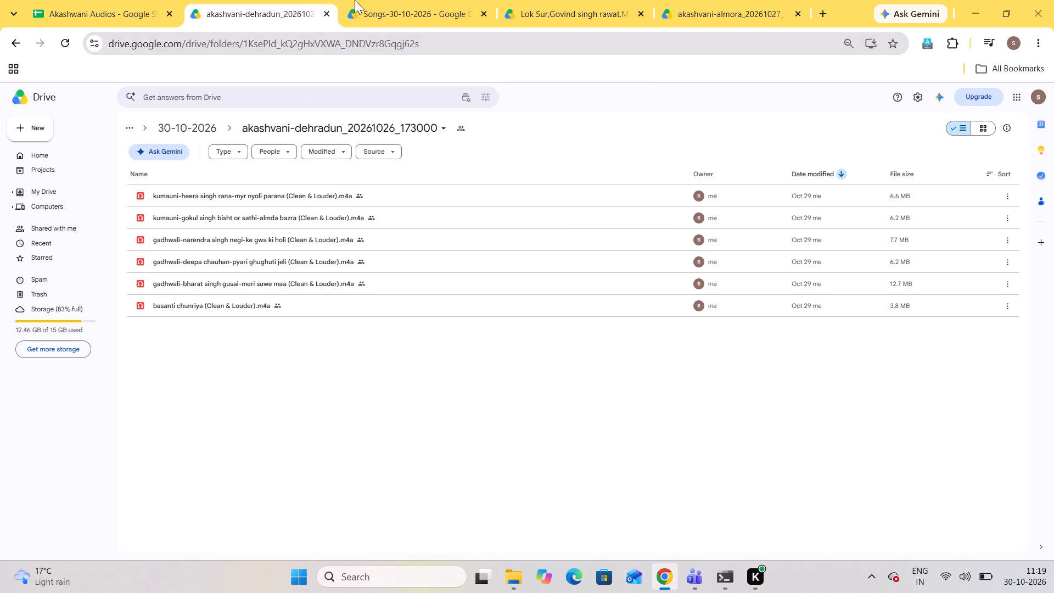
click(401, 10)
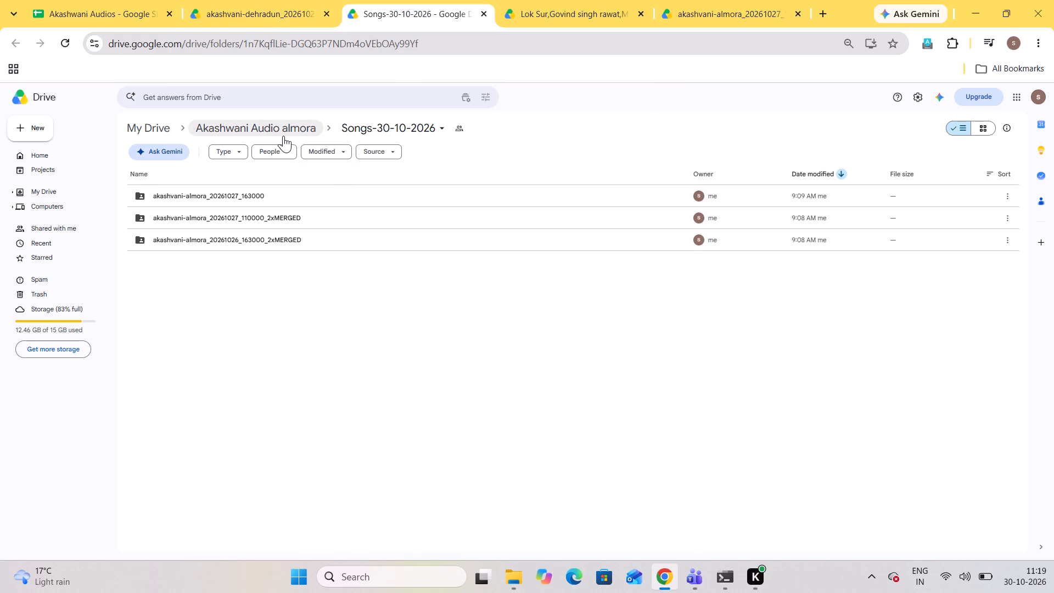
click(283, 136)
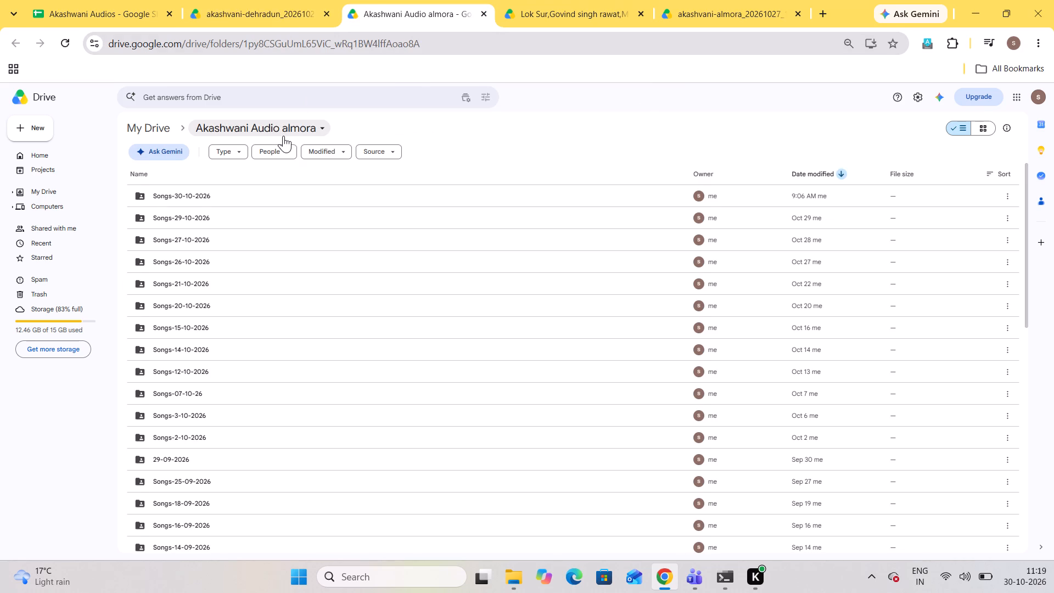
click(285, 0)
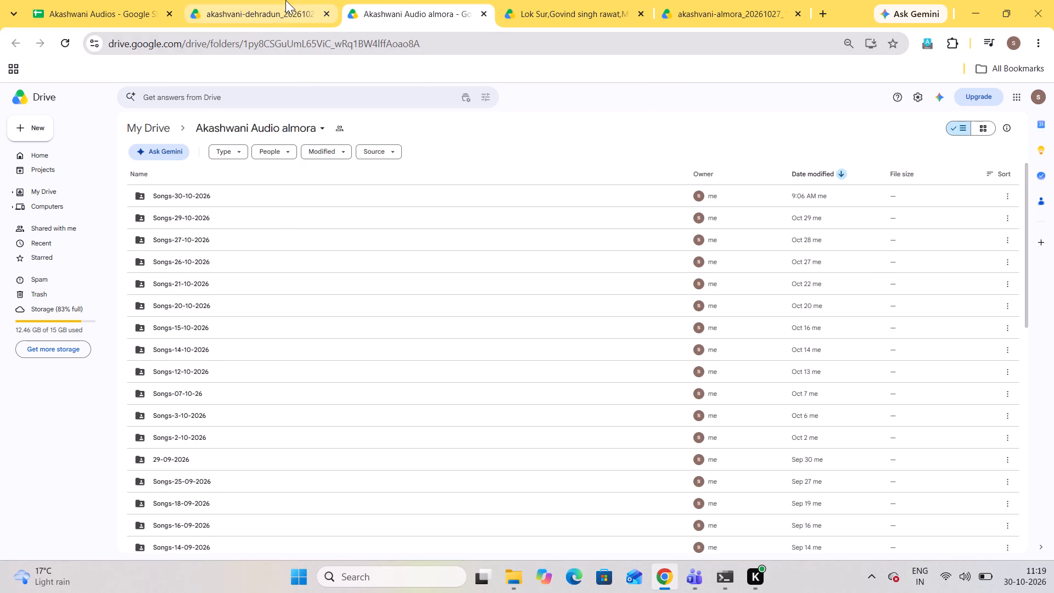
click(108, 7)
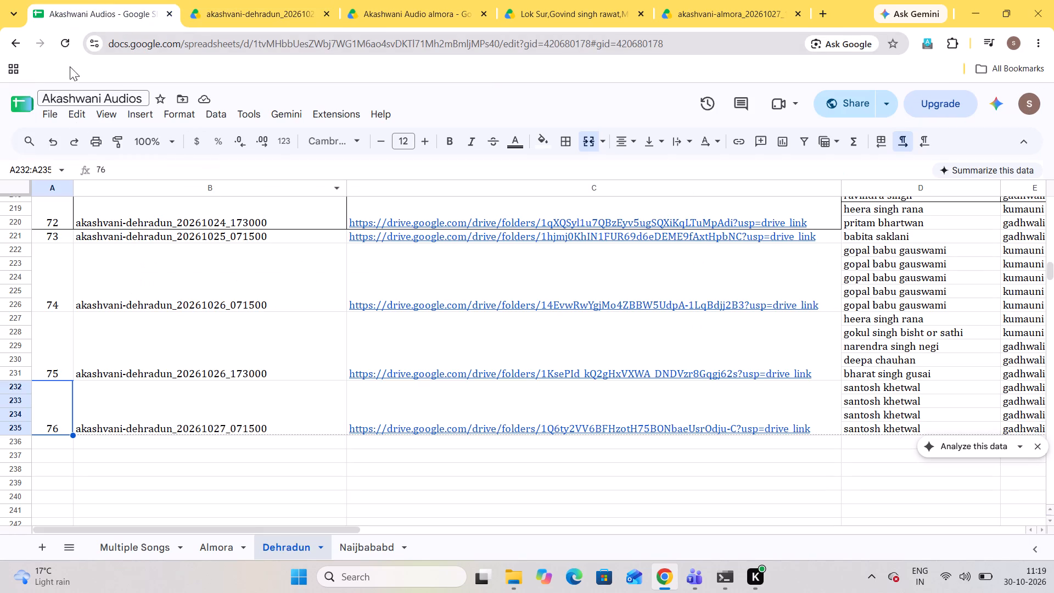
click(231, 14)
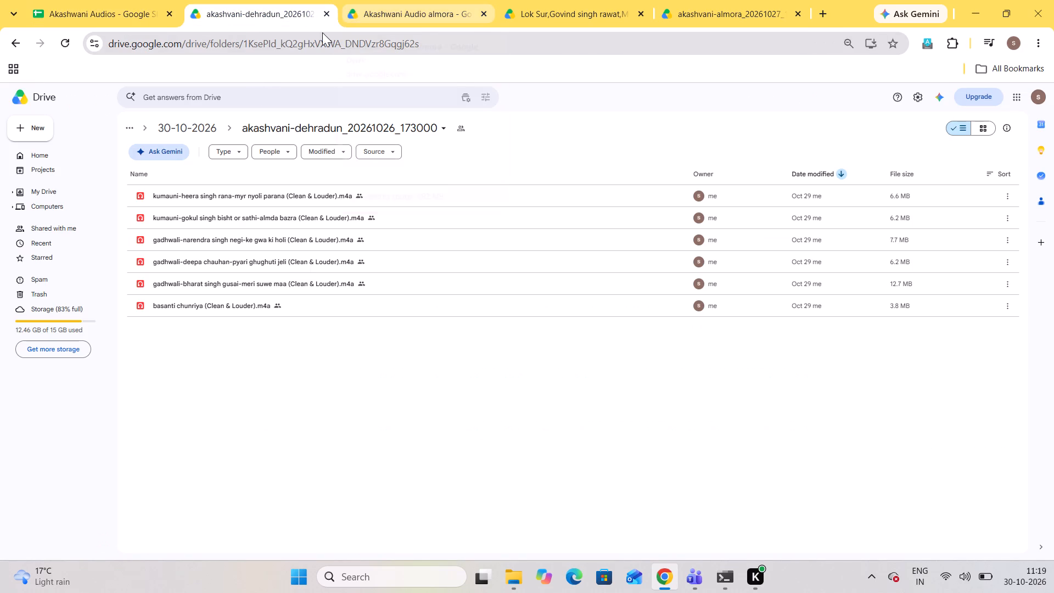
click(195, 128)
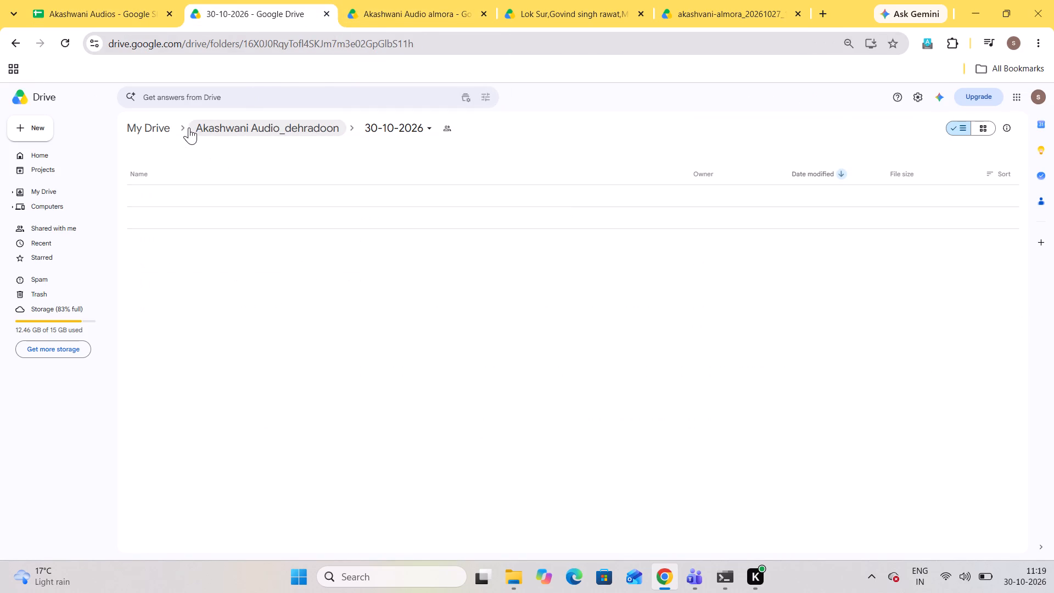
click(239, 293)
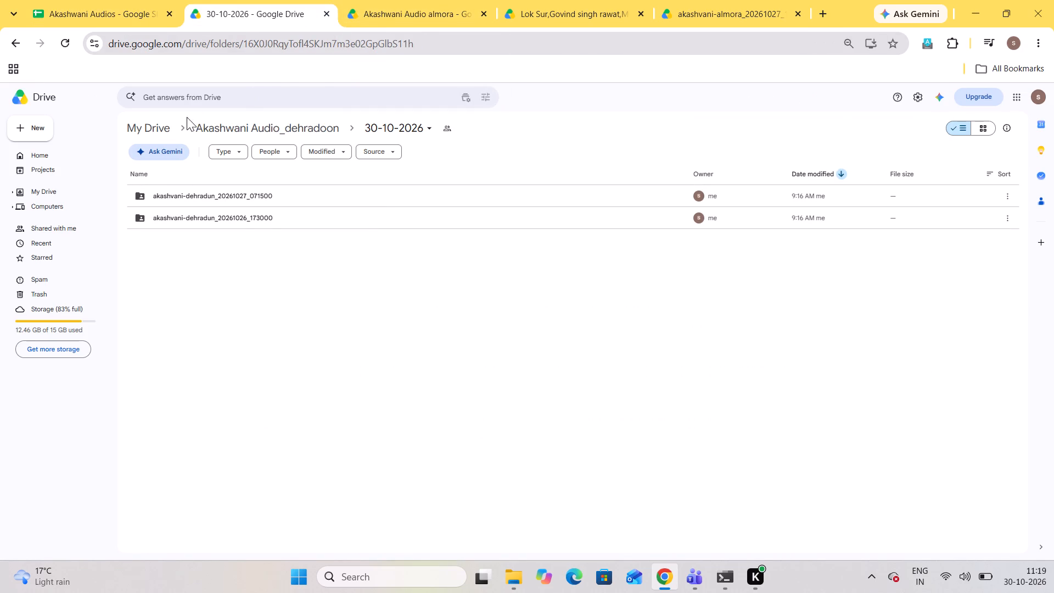